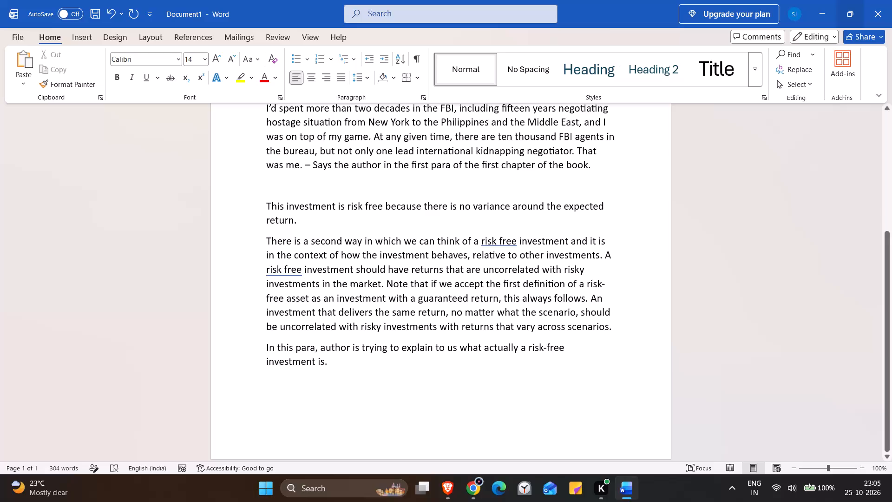
# Hyphenate both instances of "risk free" as "risk-free" in the paragraph beginning "There is a second way".
pyautogui.click(498, 241)
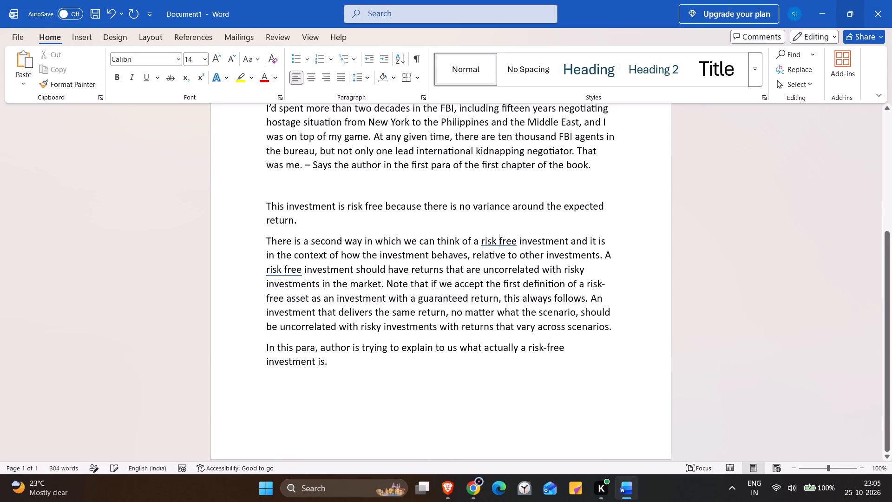
pyautogui.press('BackSpace')
pyautogui.press('-')
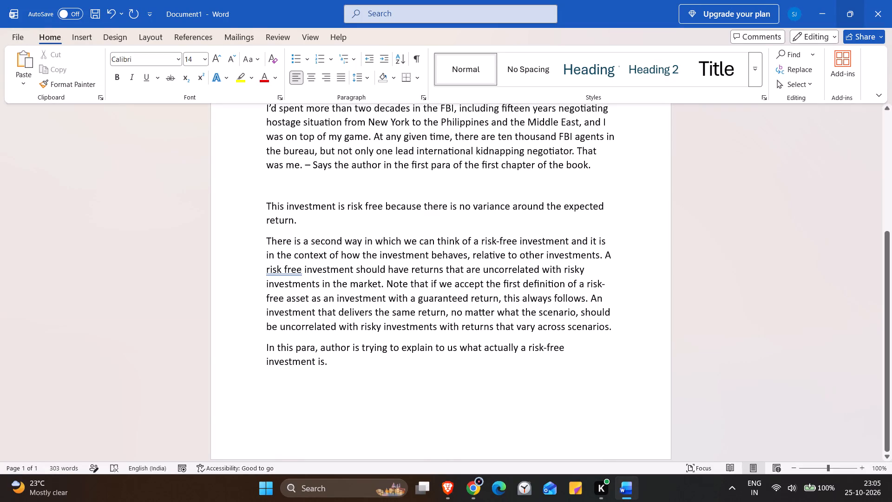
pyautogui.click(285, 268)
pyautogui.press('BackSpace')
pyautogui.press('-')
# Correct the misspelled "returs" to "returns" in the last line of the first paragraph under the title.
pyautogui.scroll(3, 285, 268)
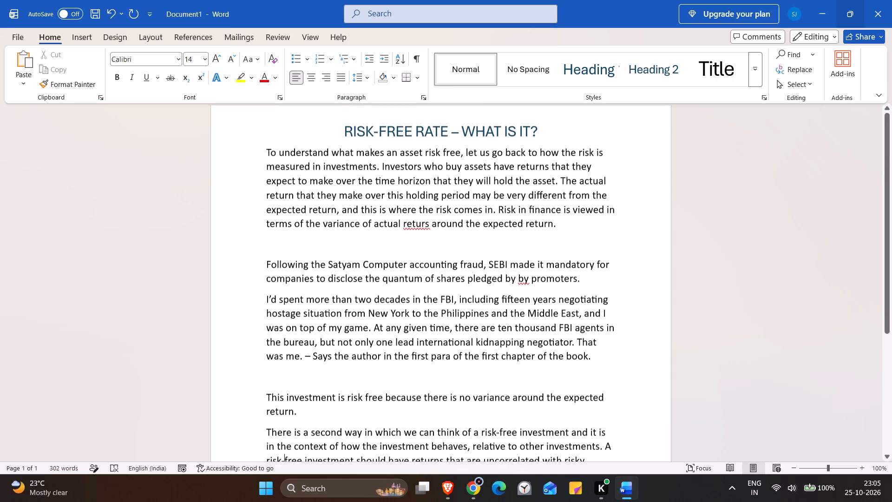
pyautogui.click(427, 228)
pyautogui.press('Left')
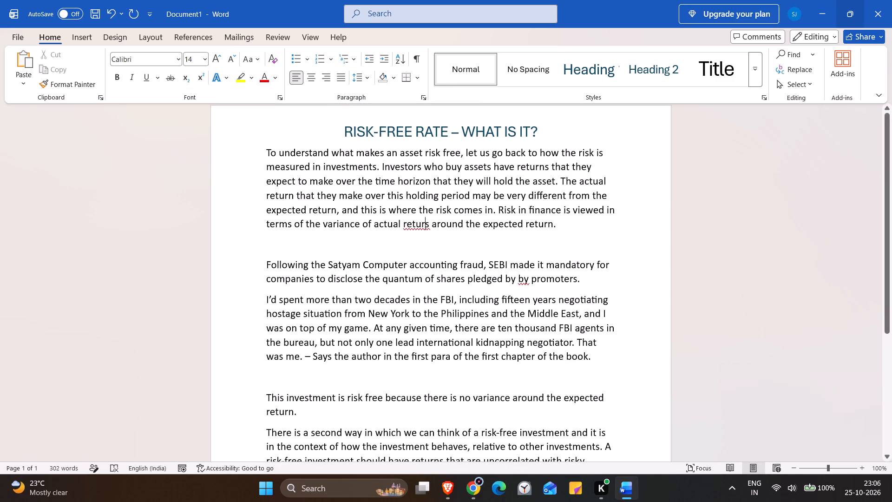
pyautogui.press('n')
# Start a new paragraph after the document's final line, "what actually a risk-free investment is.".
pyautogui.scroll(-1, 619, 260)
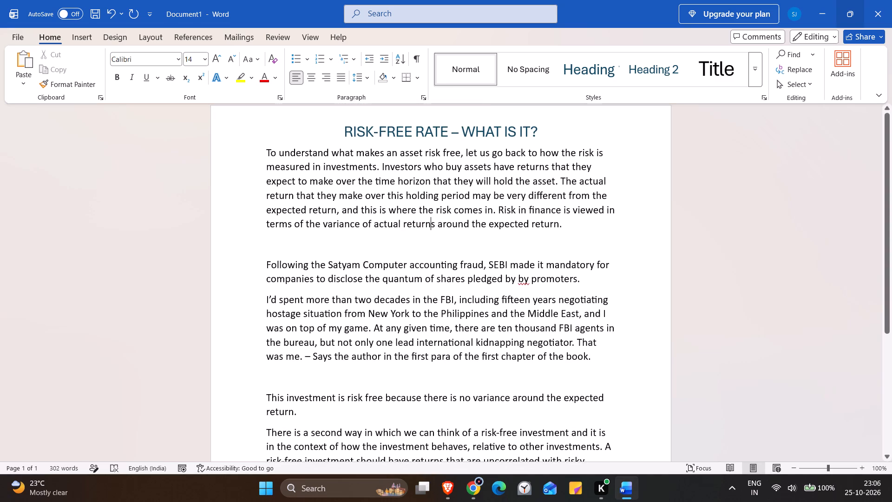
pyautogui.scroll(-4, 619, 260)
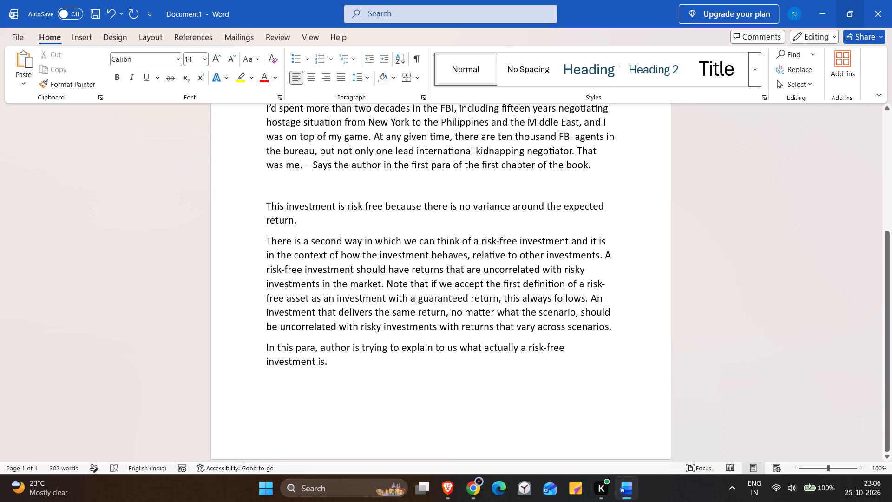
pyautogui.click(396, 379)
pyautogui.press('Return')
# Switch to the risk-free rate PDF in Chrome and read the section "Why do riskfree rates matter?".
pyautogui.hotkey('alt', 'Tab')
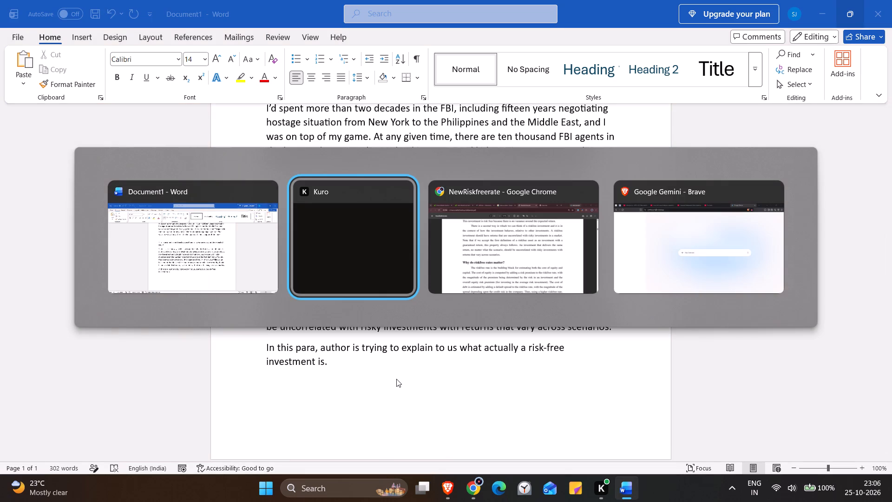
pyautogui.hotkey('alt', 'Tab')
pyautogui.scroll(-2, 396, 379)
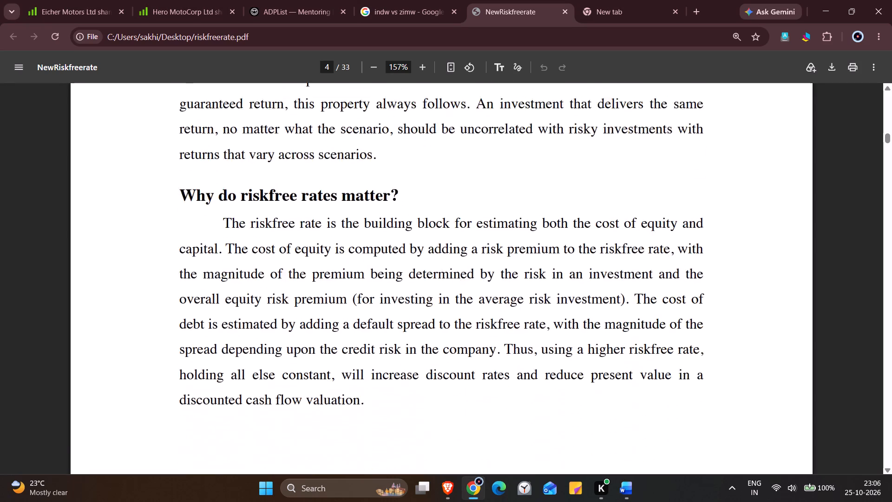
pyautogui.scroll(-2, 396, 379)
# Look through the "indw vs zimw" search results and the India vs Zimbabwe match scorecard.
pyautogui.click(415, 0)
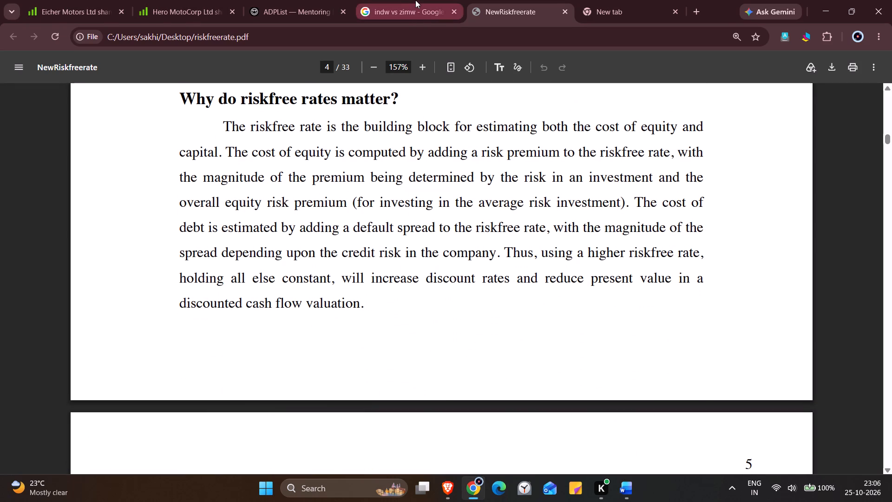
pyautogui.scroll(-7, 471, 352)
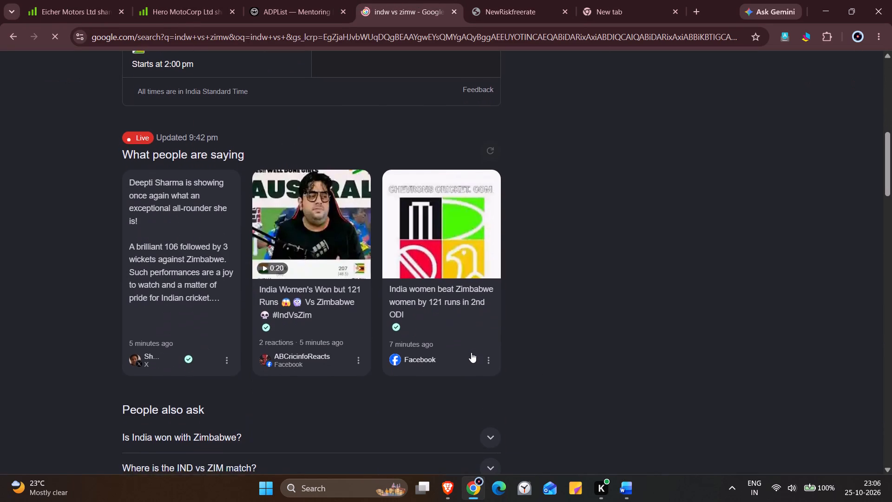
pyautogui.scroll(-4, 471, 352)
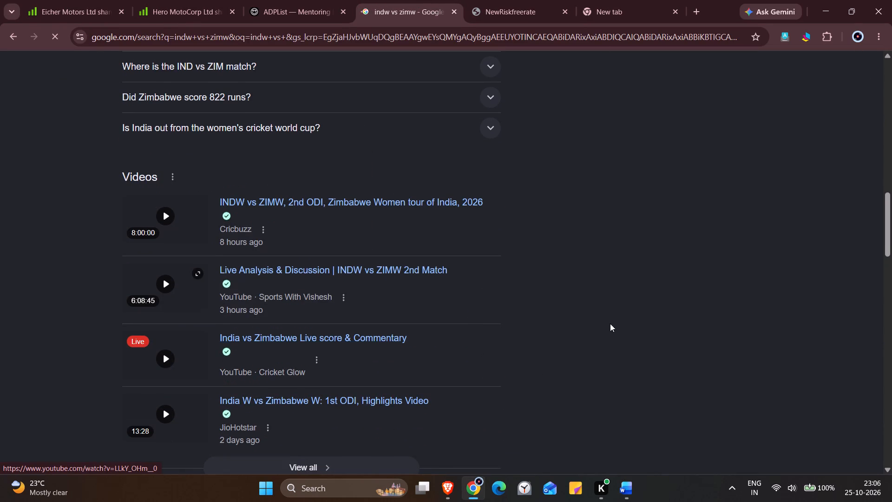
pyautogui.scroll(-5, 673, 347)
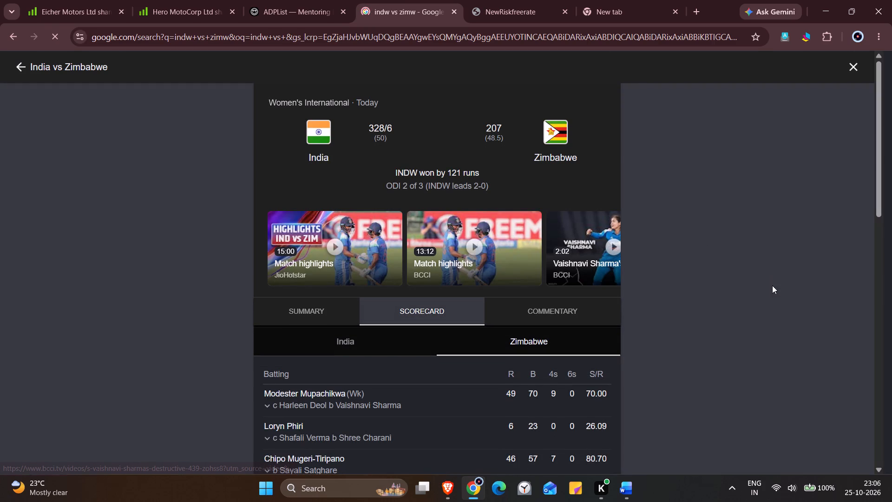
pyautogui.scroll(-2, 650, 393)
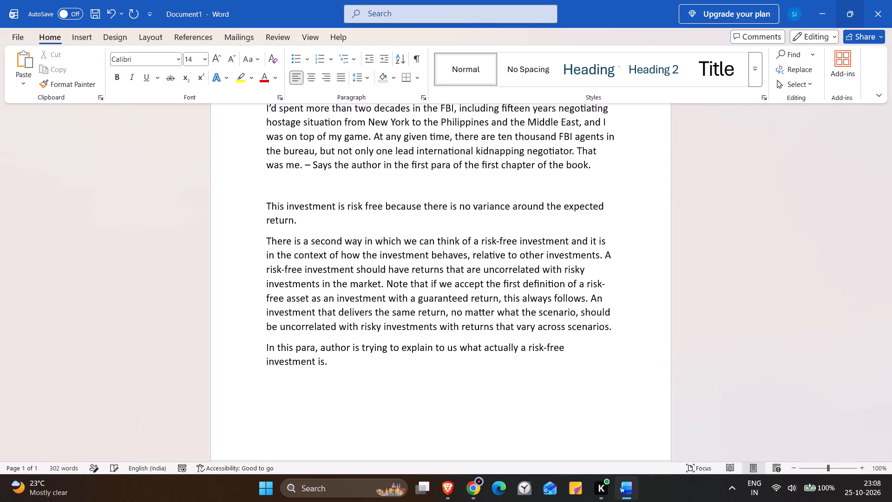
pyautogui.press('BackSpace')
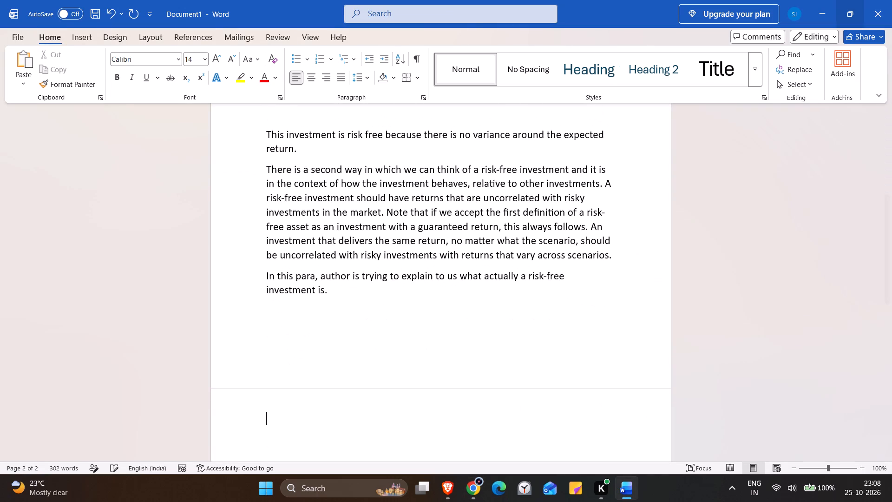
pyautogui.press('BackSpace')
pyautogui.press('BackSpace')
pyautogui.press('Return')
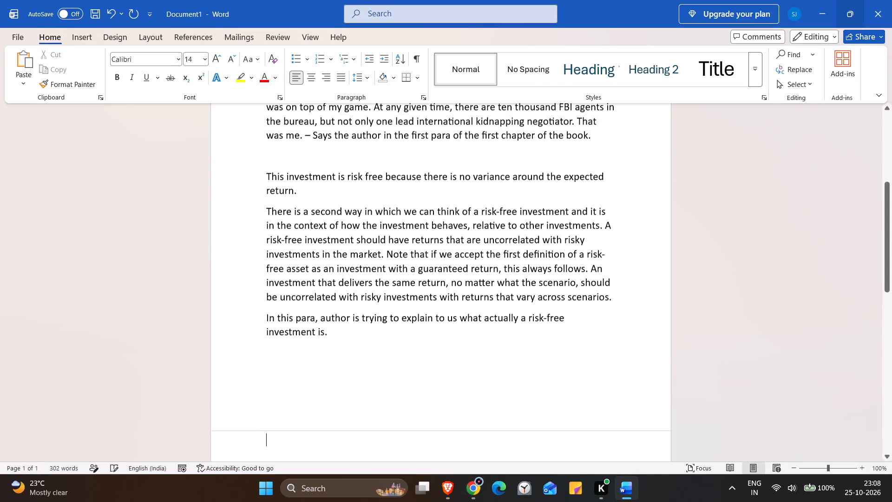
pyautogui.press('Return')
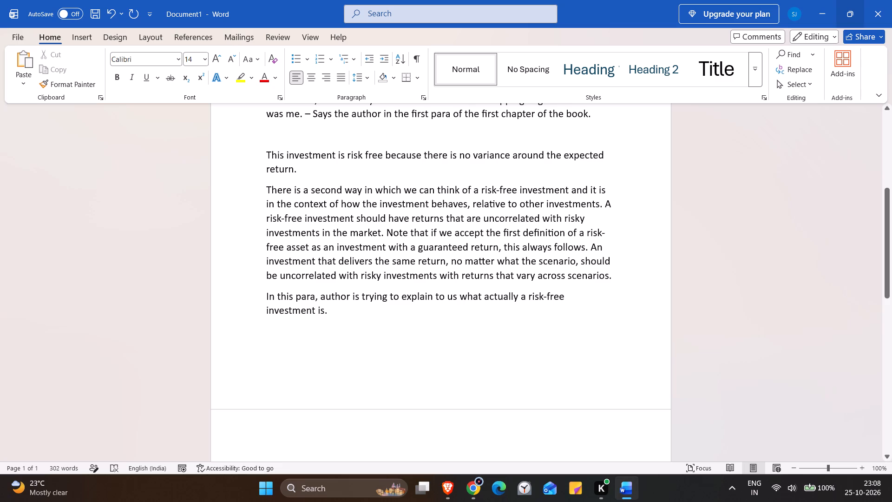
# Write "Hero motorcorp" on the first line of the second page.
pyautogui.write('Hero motor')
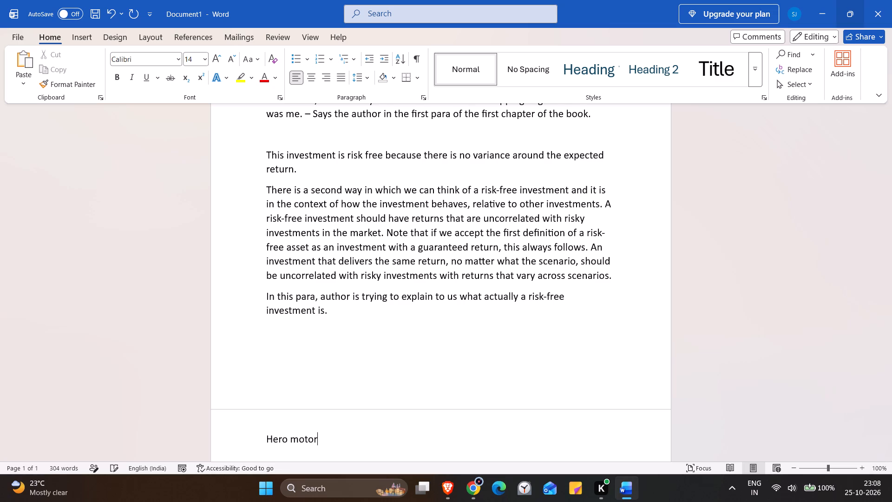
pyautogui.write('corp')
pyautogui.press('space')
# Check the company name on the Screener page in Chrome, and in the Word document change "motorcorp" to "motoCorp".
pyautogui.hotkey('alt', 'Tab')
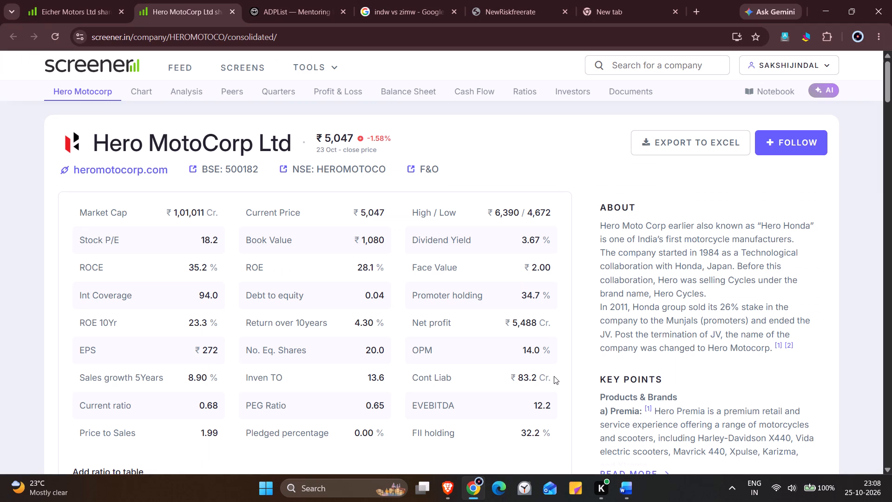
pyautogui.hotkey('alt', 'Tab')
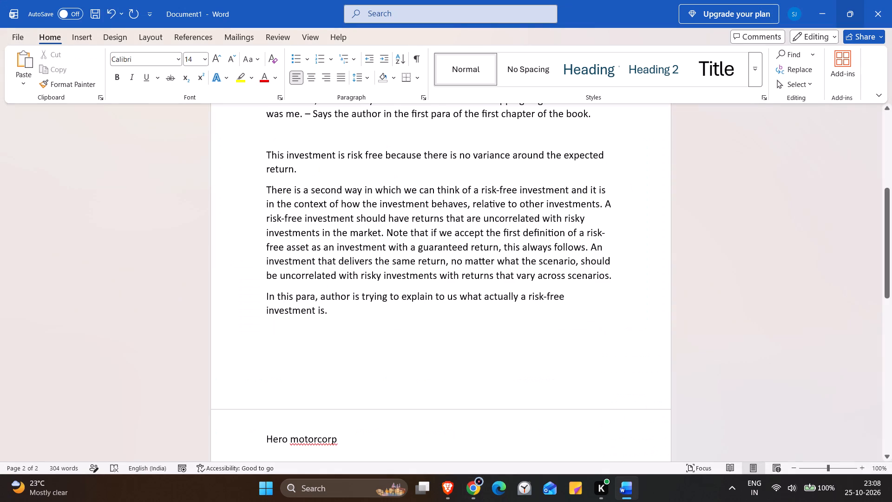
pyautogui.press('Left')
pyautogui.press('Left')
pyautogui.press('Left')
pyautogui.press('Left')
pyautogui.press('Left')
pyautogui.press('BackSpace')
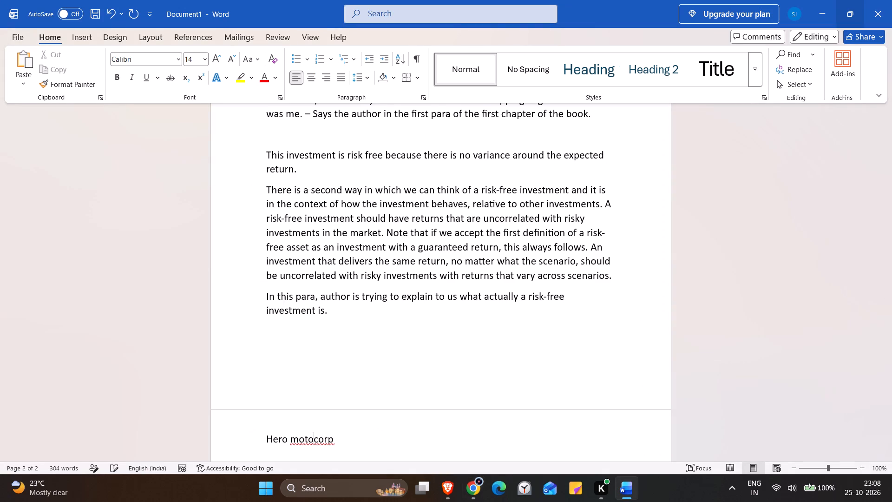
pyautogui.press('Right')
pyautogui.press('BackSpace')
pyautogui.hotkey('shift', 'c')
# Capitalise the M of the company name so that it reads "Hero MotoCorp".
pyautogui.press('Left')
pyautogui.press('Left')
pyautogui.press('Left')
pyautogui.press('Left')
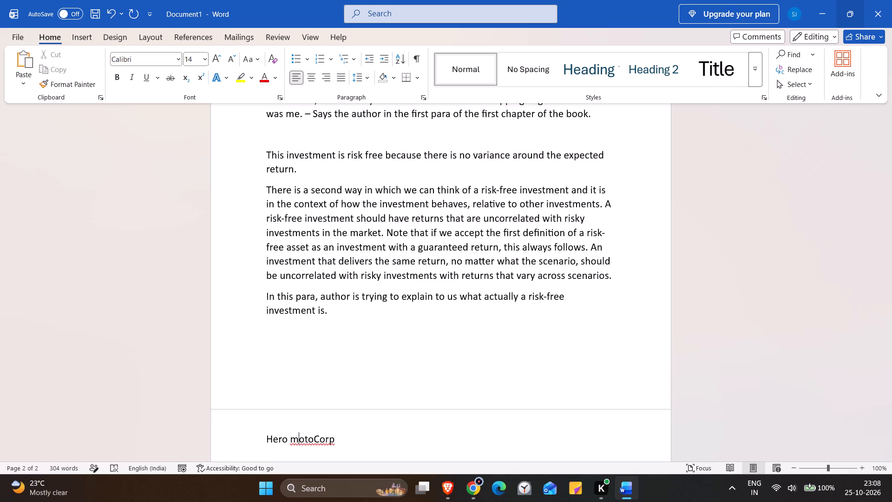
pyautogui.press('BackSpace')
pyautogui.hotkey('shift', 'm')
# Continue the line after "Hero MotoCorp" with "earlier also known as", consulting the About text on Screener.
pyautogui.press('Right')
pyautogui.press('Right')
pyautogui.press('Right')
pyautogui.press('Right')
pyautogui.press('Right')
pyautogui.press('Right')
pyautogui.press('Right')
pyautogui.press('Right')
pyautogui.hotkey('alt', 'Tab')
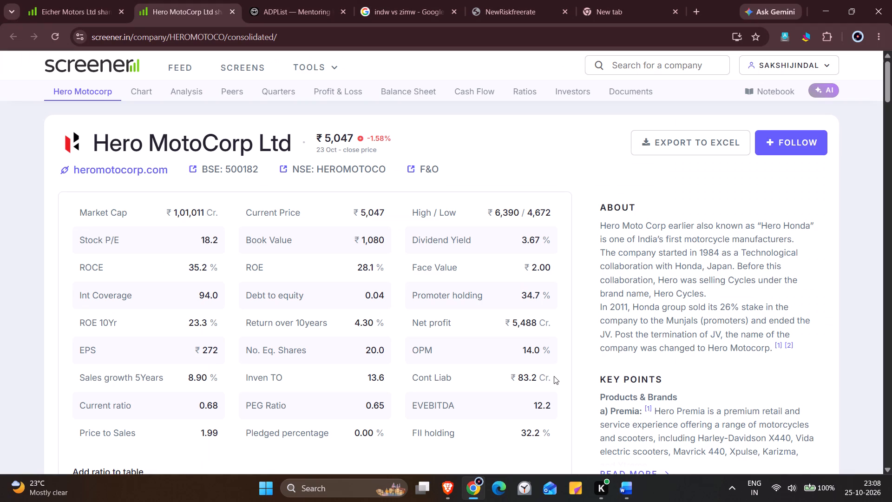
pyautogui.hotkey('alt', 'Tab')
pyautogui.write('earlier')
pyautogui.press('space')
pyautogui.hotkey('alt', 'Tab')
pyautogui.hotkey('alt', 'Tab')
pyautogui.write('alos')
pyautogui.press('space')
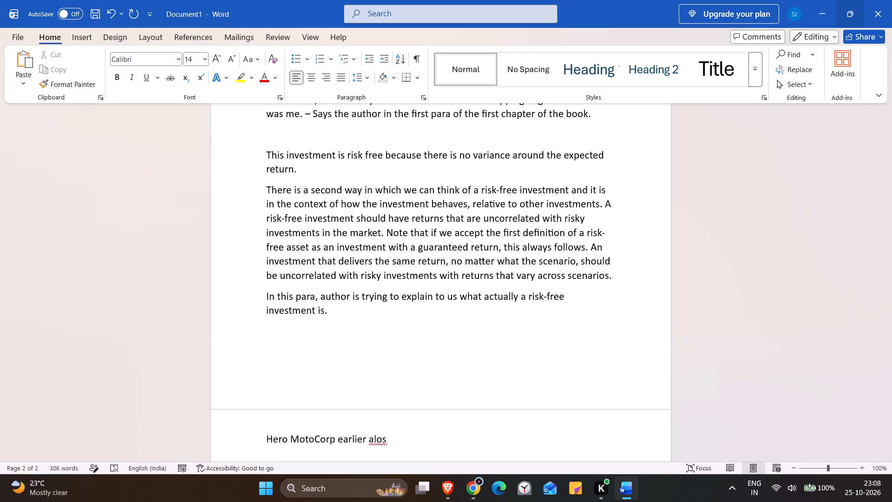
pyautogui.press('BackSpace')
pyautogui.press('BackSpace')
pyautogui.press('BackSpace')
pyautogui.write('so')
pyautogui.press('space')
pyautogui.write('known as')
pyautogui.press('space')
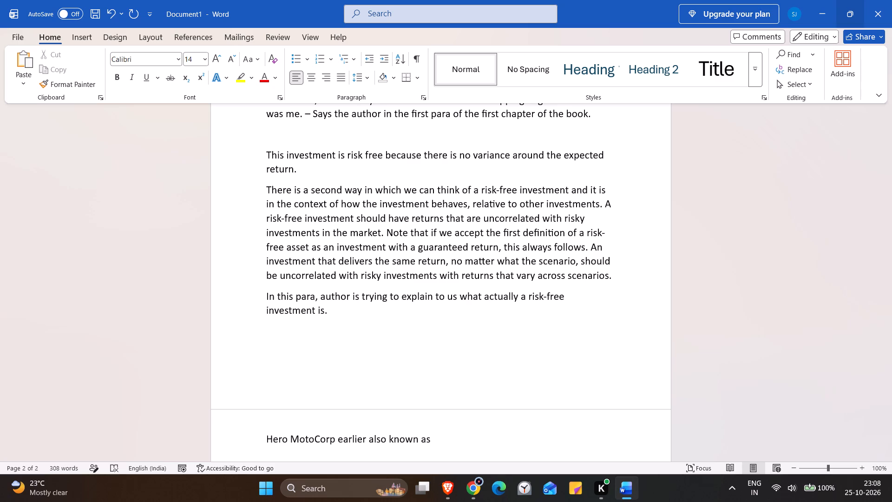
# Add the former company name "Hero Honda" in double quotation marks at the end of the line.
pyautogui.hotkey('shift', '"')
pyautogui.press('h')
pyautogui.press('BackSpace')
pyautogui.write('Hero Honda')
pyautogui.hotkey('shift', '"')
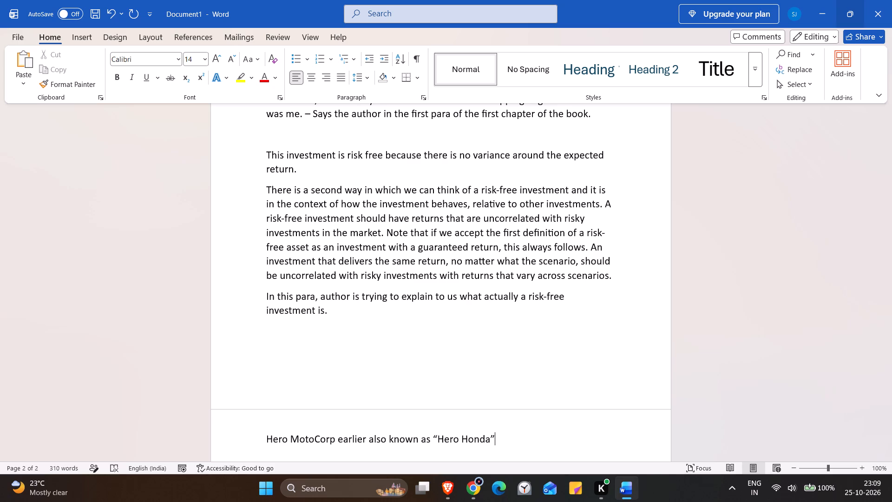
# Check the About text on Screener and continue the sentence in Word with "is one of the India's".
pyautogui.hotkey('alt', 'Tab')
pyautogui.hotkey('alt', 'Tab')
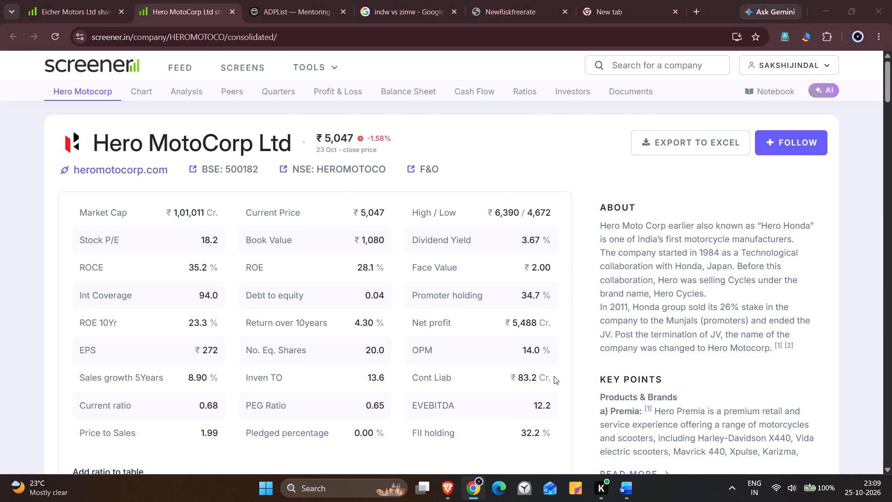
pyautogui.write('is one of the')
pyautogui.press('space')
pyautogui.hotkey('alt', 'Tab')
pyautogui.hotkey('alt', 'Tab')
pyautogui.write('in')
pyautogui.press('BackSpace')
pyautogui.press('BackSpace')
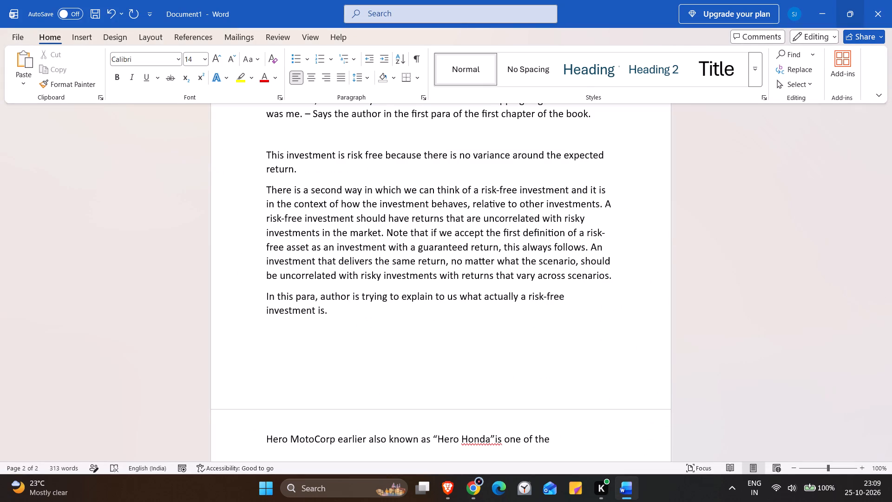
pyautogui.write('Indian')
pyautogui.press('BackSpace')
pyautogui.press("'")
pyautogui.write('s')
pyautogui.press('space')
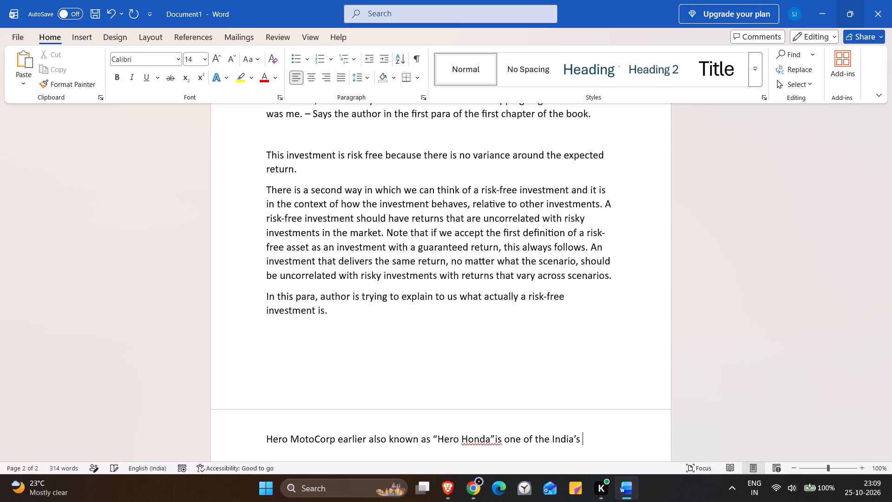
# Check the Screener page again and end the sentence in Word with "First motocycle manufacturers.".
pyautogui.hotkey('alt', 'Tab')
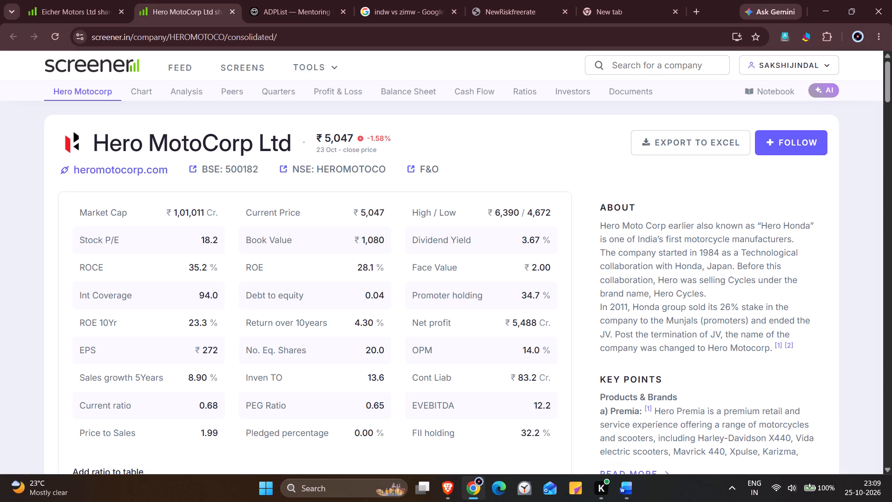
pyautogui.scroll(-2, 595, 372)
pyautogui.hotkey('alt', 'Tab')
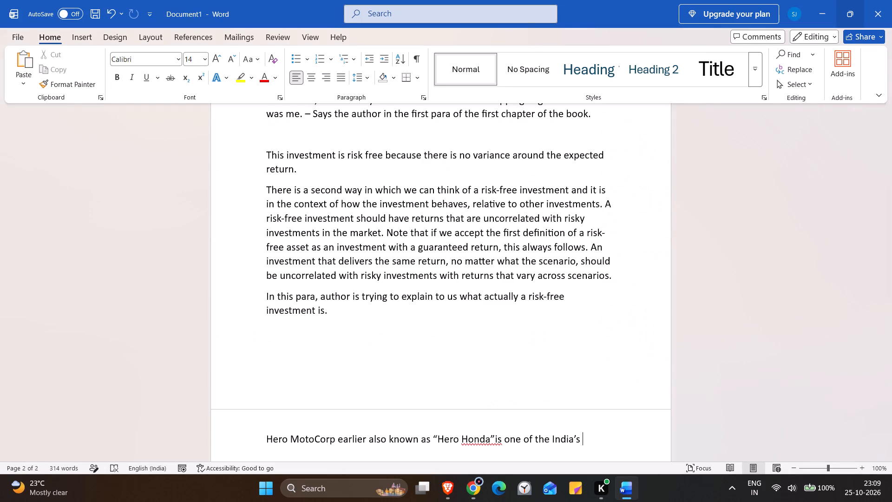
pyautogui.write('First')
pyautogui.press('space')
pyautogui.write('moto')
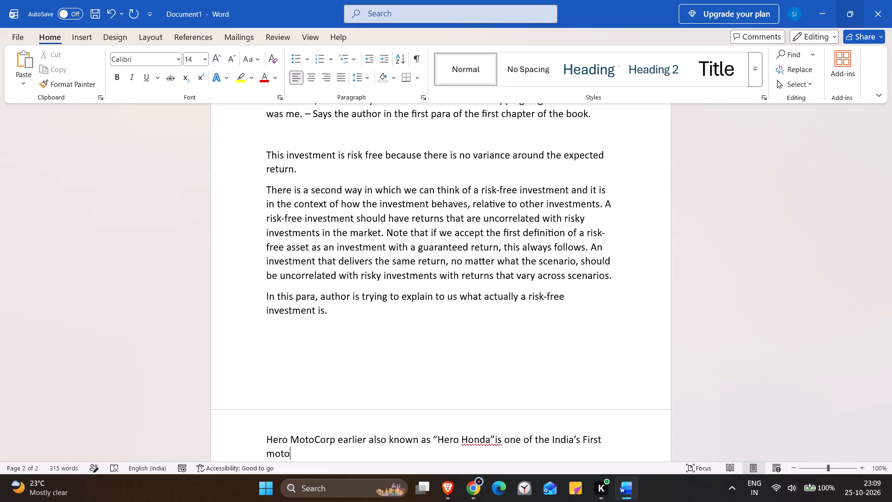
pyautogui.write('cu')
pyautogui.press('BackSpace')
pyautogui.write('ycle manu')
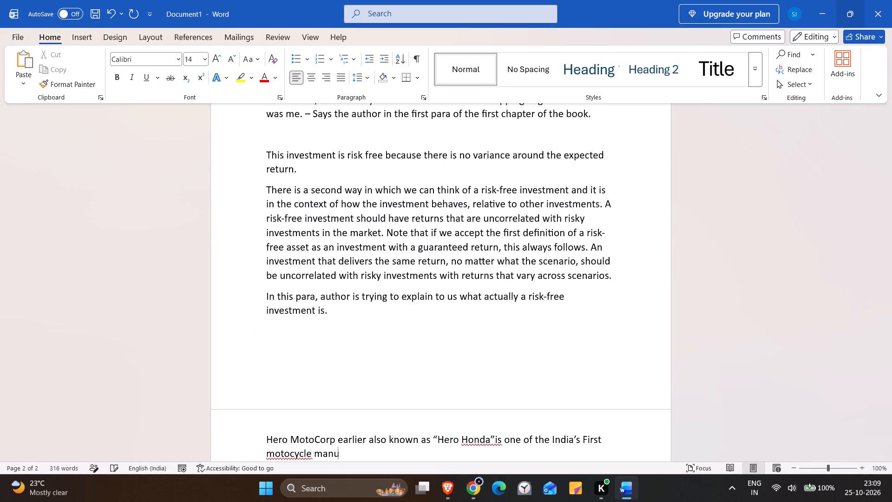
pyautogui.write('factu')
pyautogui.press('t')
pyautogui.press('BackSpace')
pyautogui.write('rer')
pyautogui.press('BackSpace')
pyautogui.write('rs')
pyautogui.write('.')
pyautogui.press('space')
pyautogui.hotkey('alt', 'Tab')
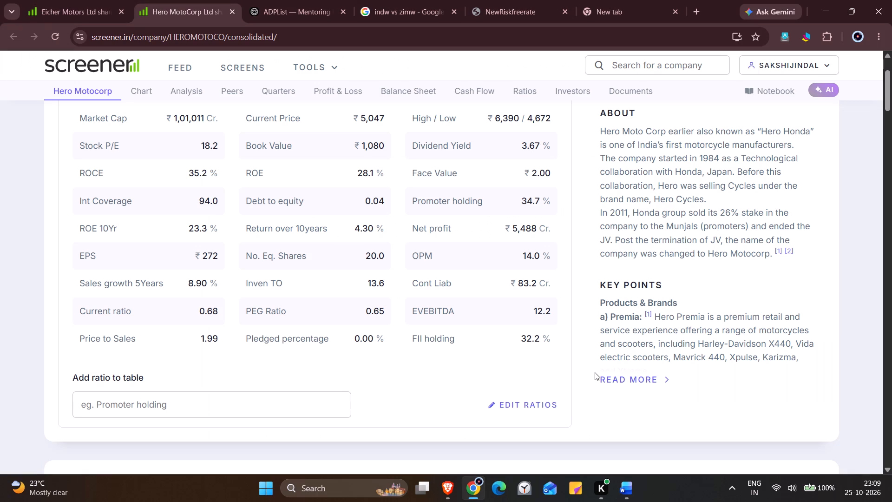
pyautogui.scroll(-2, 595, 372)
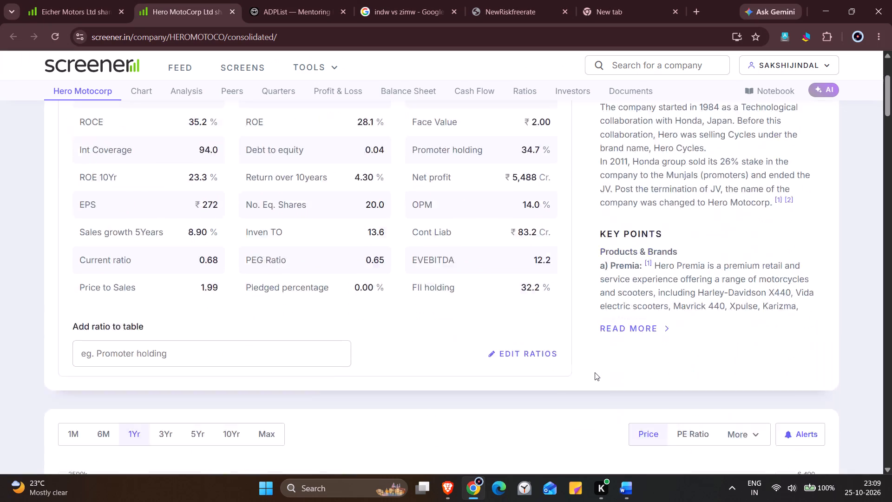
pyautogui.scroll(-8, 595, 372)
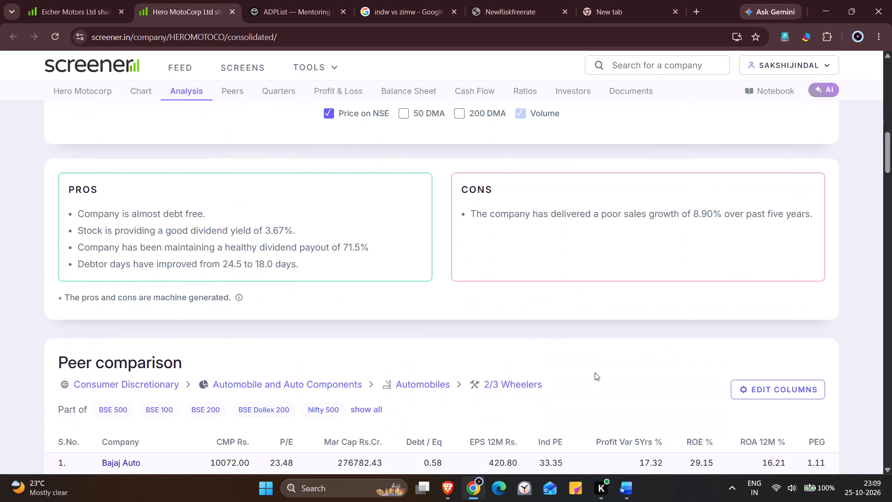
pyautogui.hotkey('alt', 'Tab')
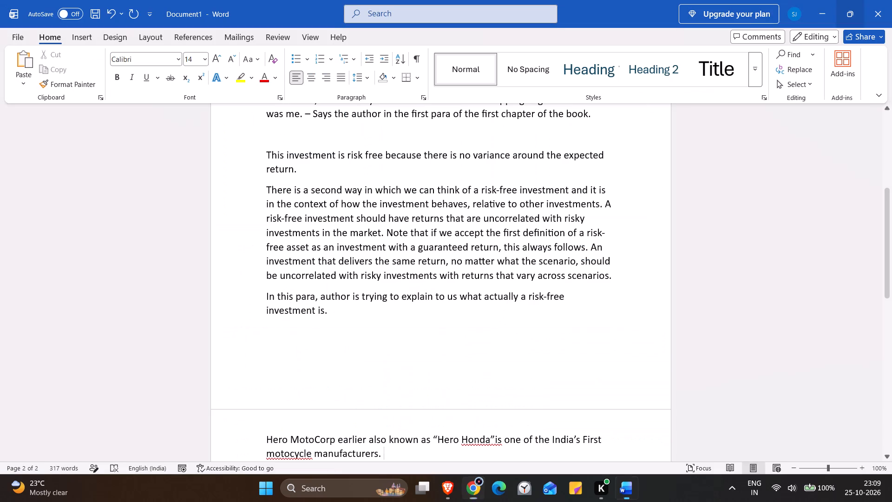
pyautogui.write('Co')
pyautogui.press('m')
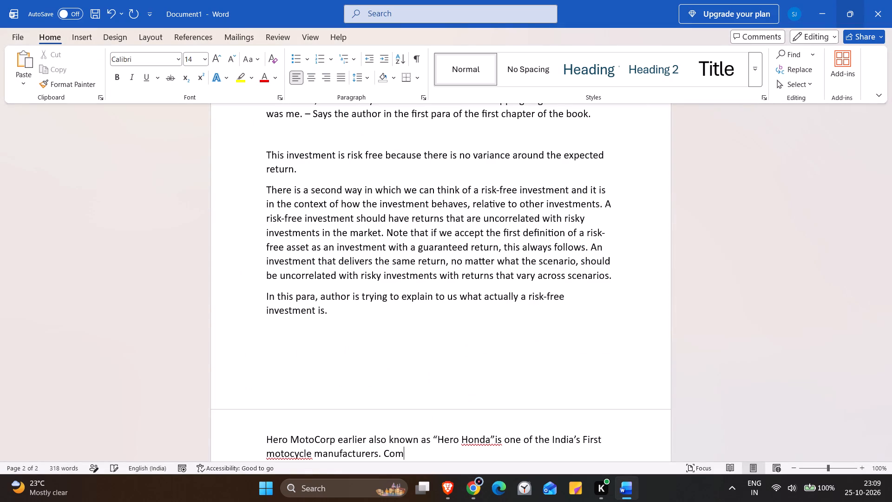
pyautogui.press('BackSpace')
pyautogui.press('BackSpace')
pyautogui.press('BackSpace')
# Start a new paragraph below the Hero MotoCorp sentence in the Word document.
pyautogui.press('Return')
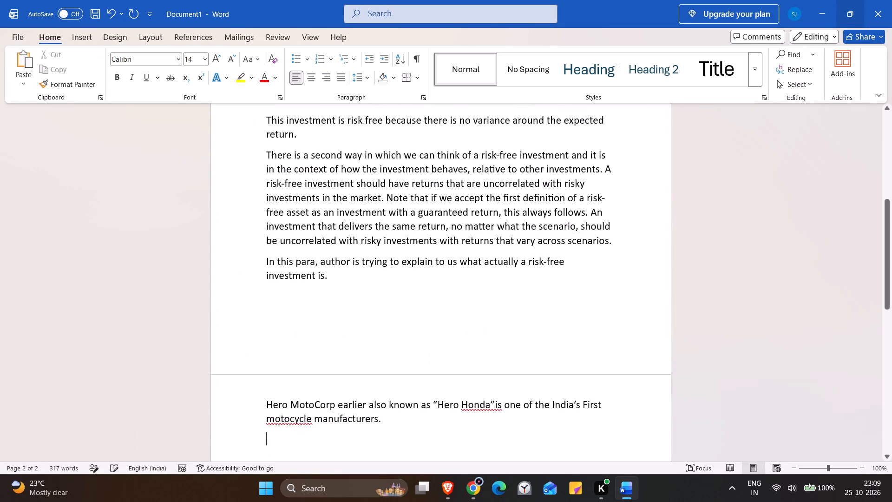
# Write "Company is almost debt free." on the new line in Word, checking it against Screener's Pros list, and start another paragraph.
pyautogui.write('Company is alo')
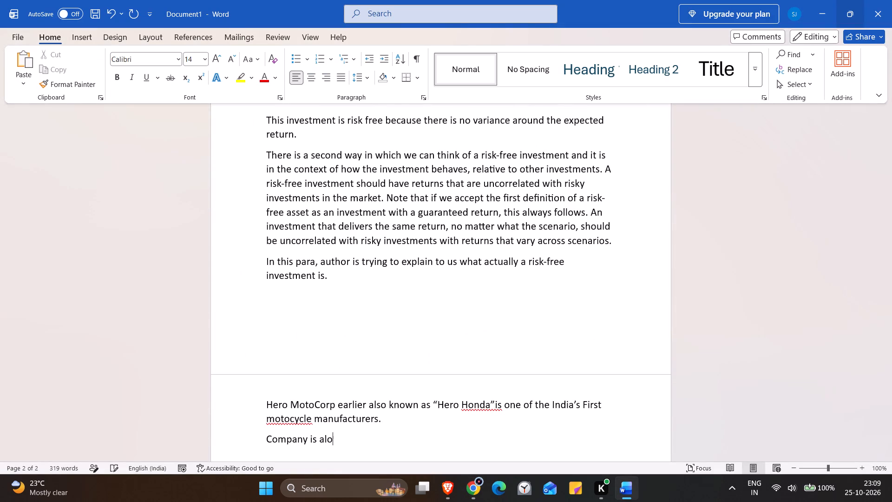
pyautogui.press('BackSpace')
pyautogui.write('most debt free')
pyautogui.press('space')
pyautogui.hotkey('alt', 'Tab')
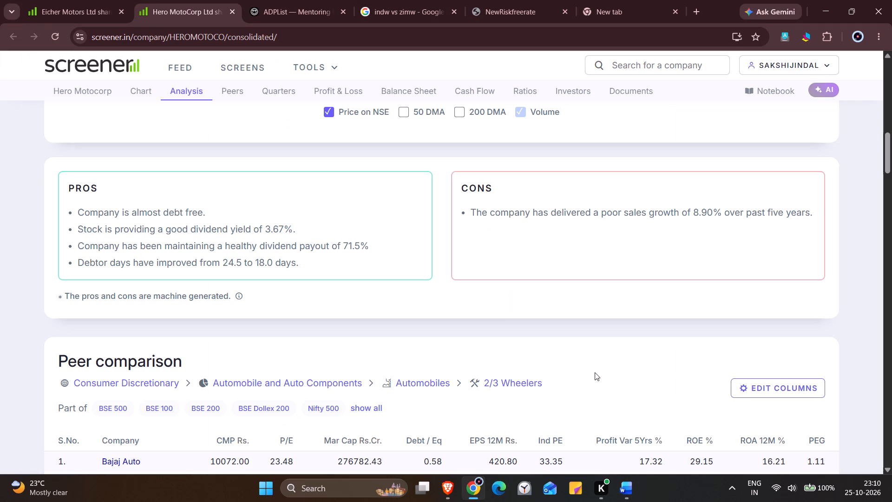
pyautogui.hotkey('alt', 'Tab')
pyautogui.press('BackSpace')
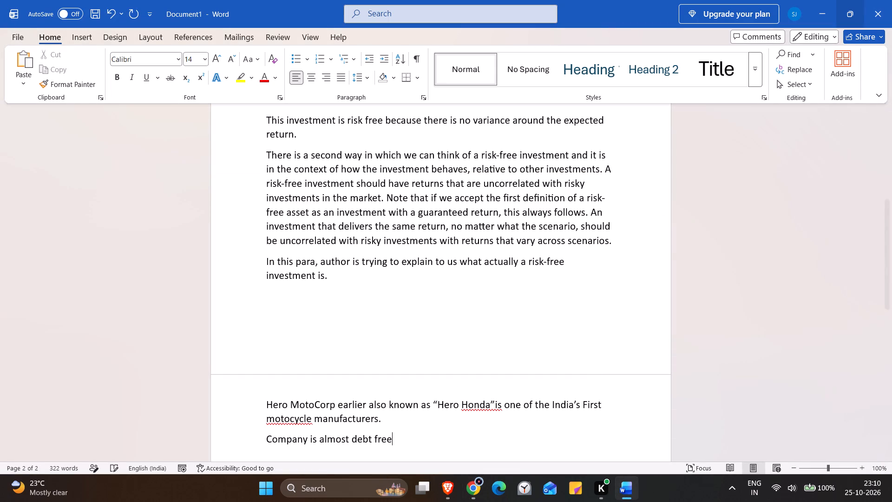
pyautogui.press('.')
pyautogui.press('Return')
# Check the dividend yield point in Screener's Pros list and begin the new paragraph in Word with "Stock is providing a good".
pyautogui.hotkey('alt', 'Tab')
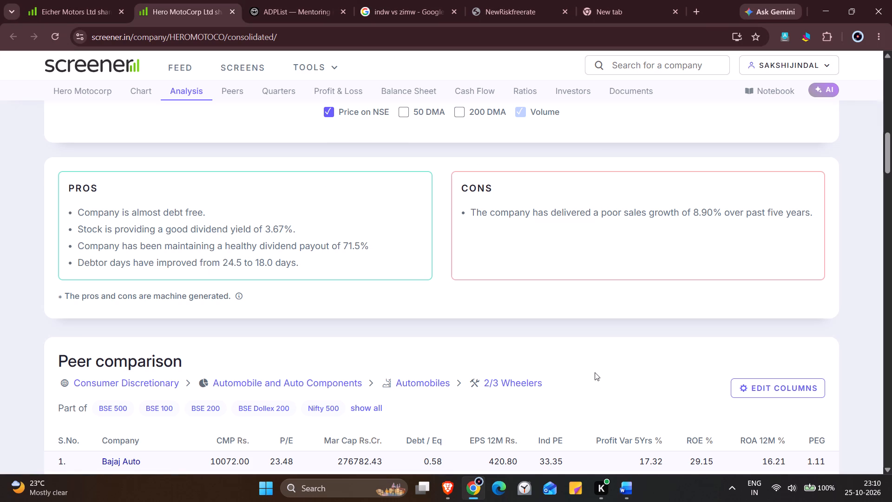
pyautogui.hotkey('alt', 'Tab')
pyautogui.write('Sr')
pyautogui.press('BackSpace')
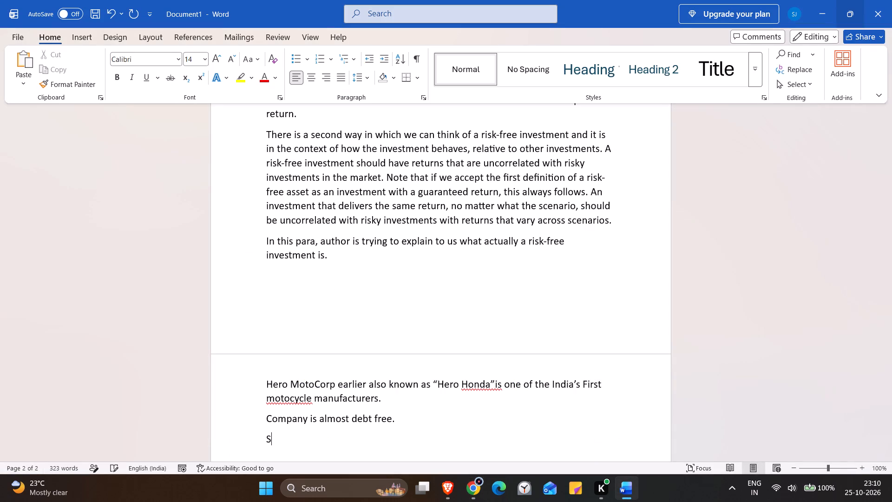
pyautogui.write('tock is providing')
pyautogui.press('space')
pyautogui.hotkey('alt', 'Tab')
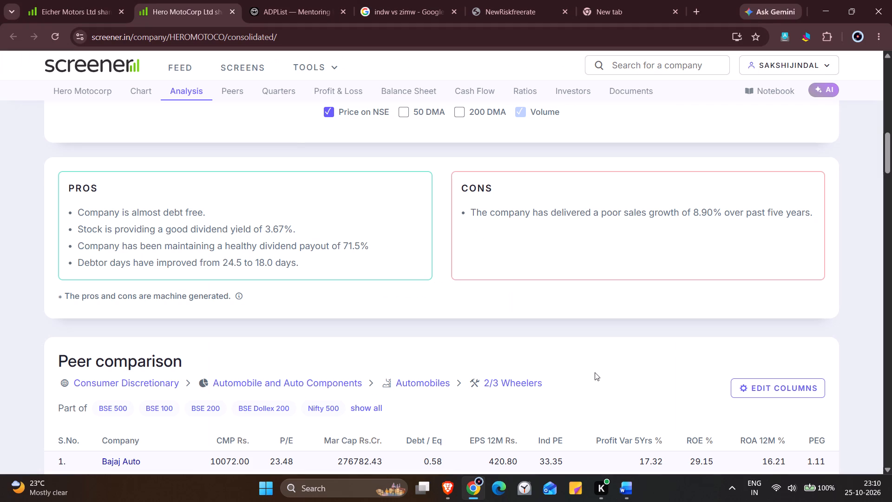
pyautogui.hotkey('alt', 'Tab')
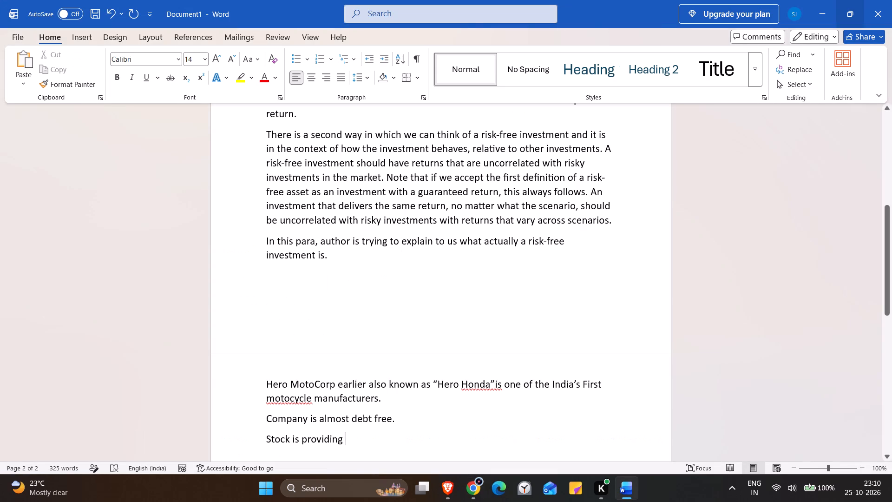
pyautogui.write('a')
pyautogui.press('space')
pyautogui.press('g')
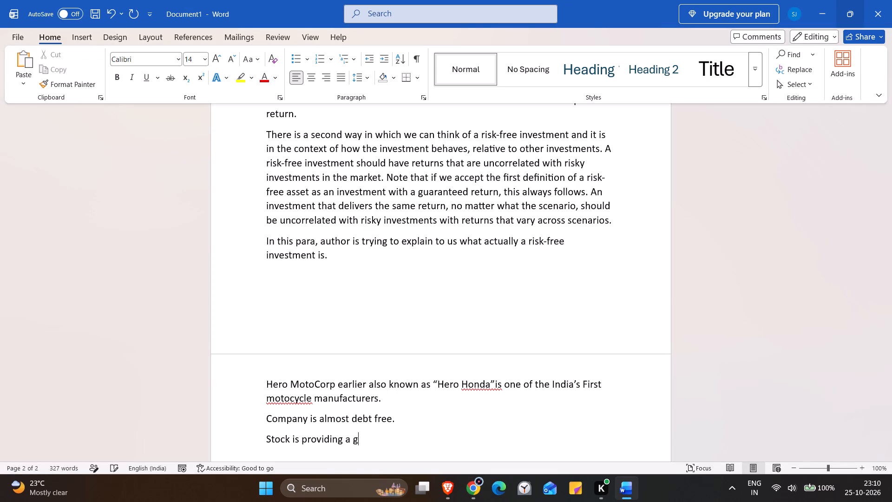
pyautogui.write('oo')
pyautogui.write('d')
pyautogui.press('space')
# Check the Screener Pros list again and continue the stock sentence in Word with "dividend yield of".
pyautogui.hotkey('alt', 'Tab')
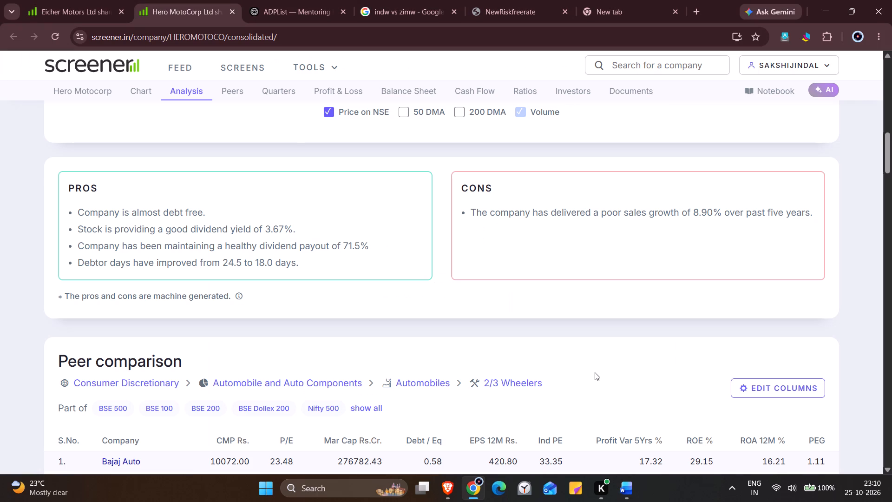
pyautogui.hotkey('alt', 'Tab')
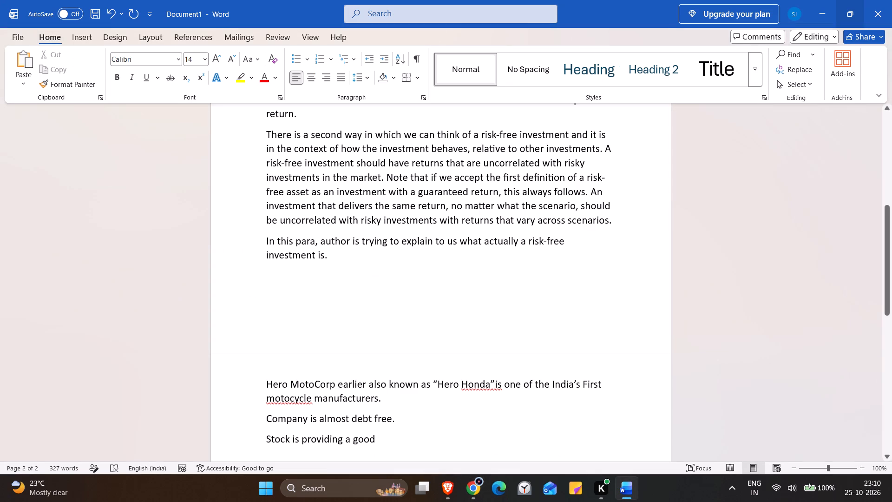
pyautogui.write('di')
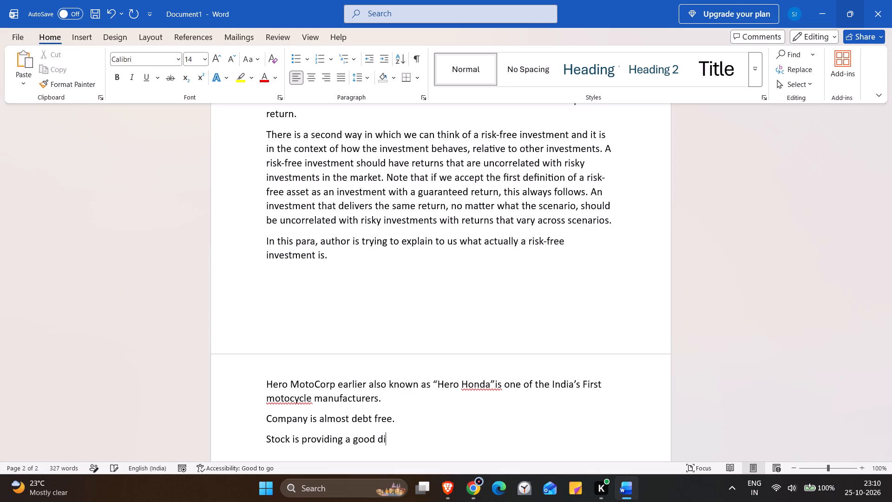
pyautogui.write('viden')
pyautogui.press('d')
pyautogui.press('space')
pyautogui.write('yie')
pyautogui.write('ld')
pyautogui.press('space')
pyautogui.write('of')
pyautogui.press('space')
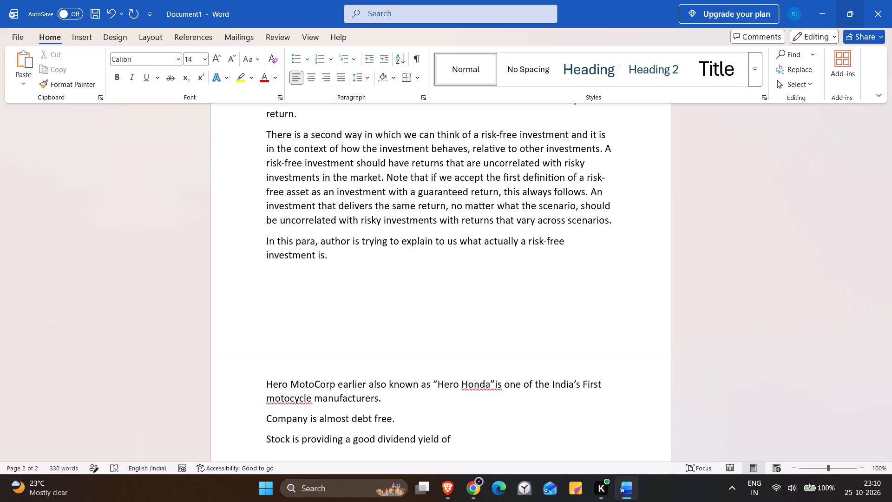
# Look up the yield figure on Screener, end the sentence in Word with "3.67%." and start a new paragraph.
pyautogui.hotkey('alt', 'Tab')
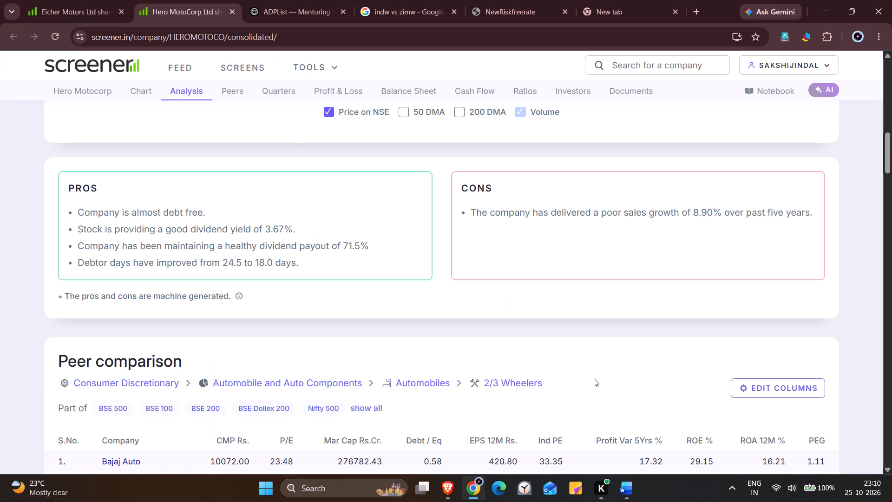
pyautogui.hotkey('alt', 'Tab')
pyautogui.press('3')
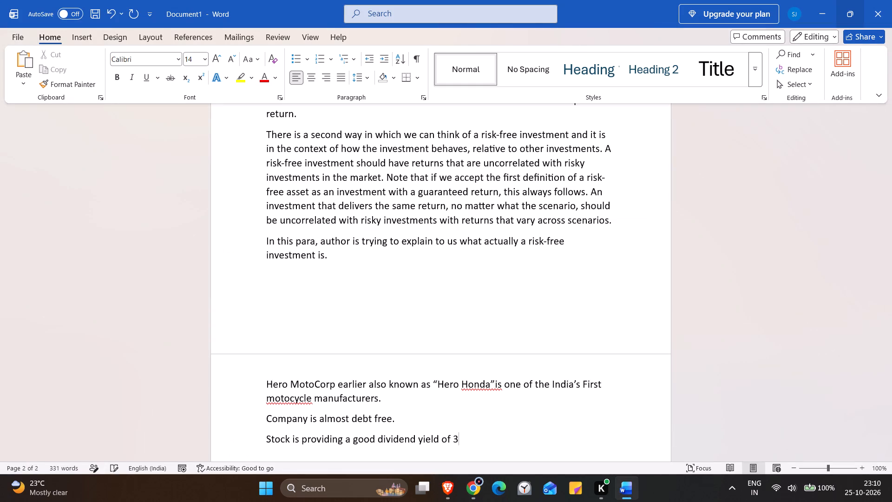
pyautogui.write('.67')
pyautogui.hotkey('shift', '%')
pyautogui.press('.')
pyautogui.press('Return')
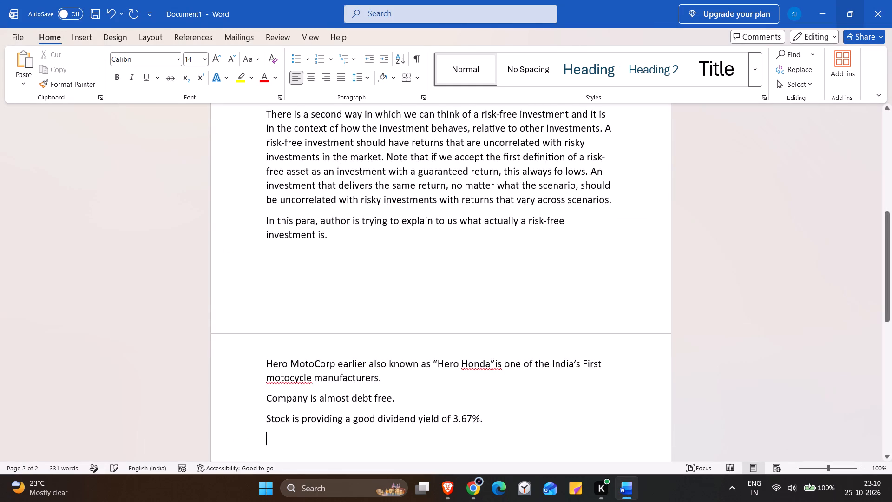
# Read the dividend payout point in Screener's Pros list and begin the new paragraph in Word with "Company has been".
pyautogui.hotkey('alt', 'Tab')
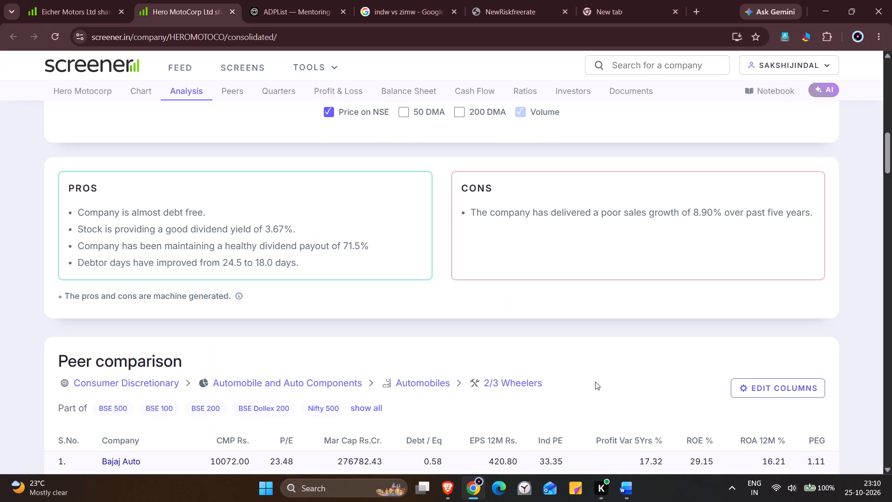
pyautogui.hotkey('alt', 'Tab')
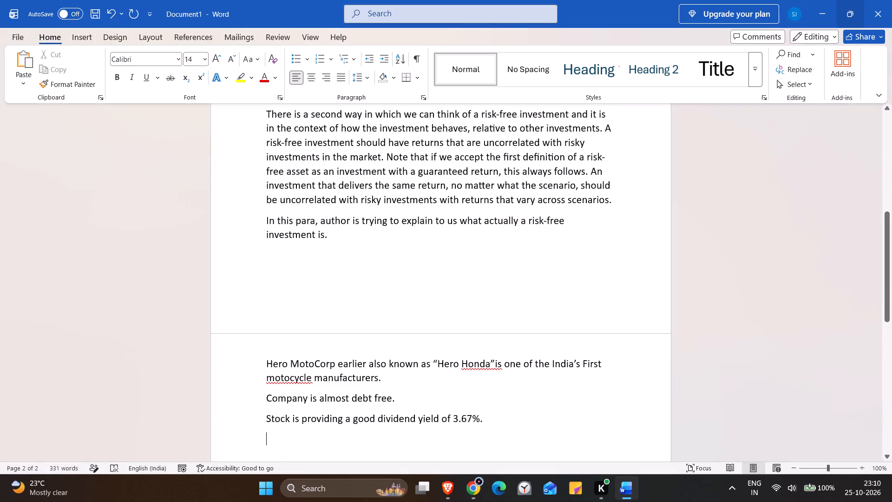
pyautogui.hotkey('alt', 'Tab')
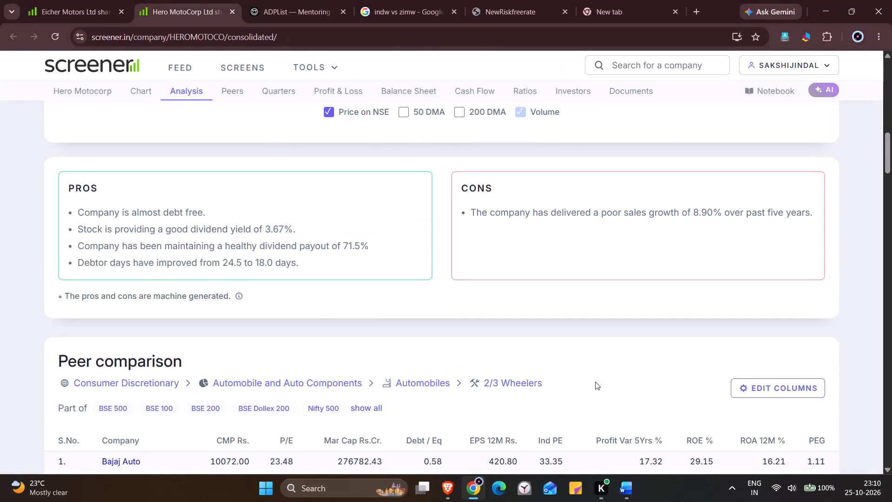
pyautogui.hotkey('alt', 'Tab')
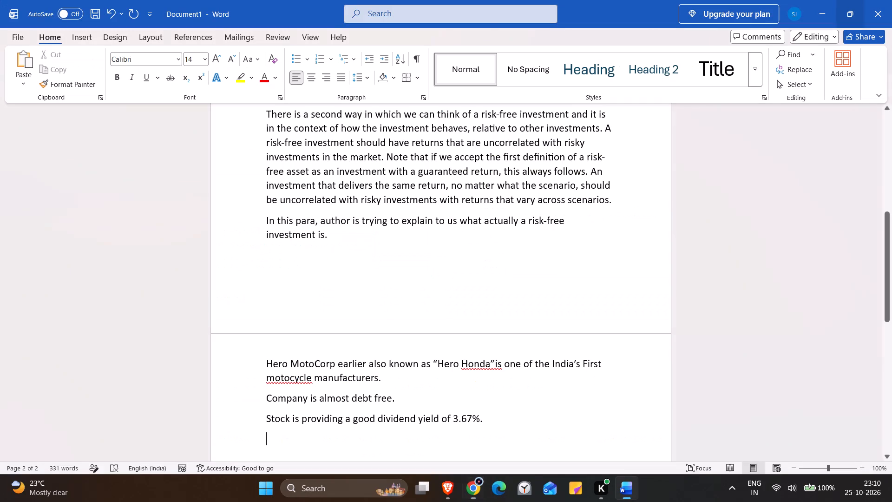
pyautogui.write('Coma')
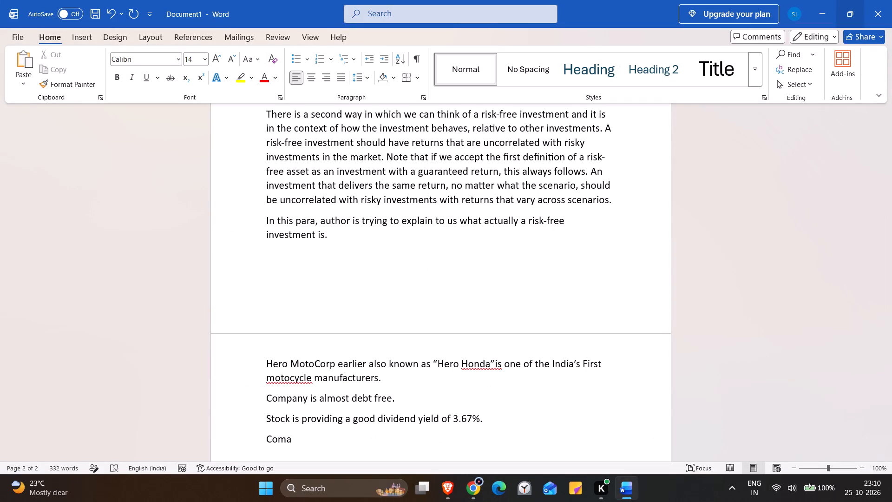
pyautogui.press('BackSpace')
pyautogui.write('pany')
pyautogui.press('space')
pyautogui.write('has')
pyautogui.press('space')
pyautogui.write('been')
pyautogui.press('space')
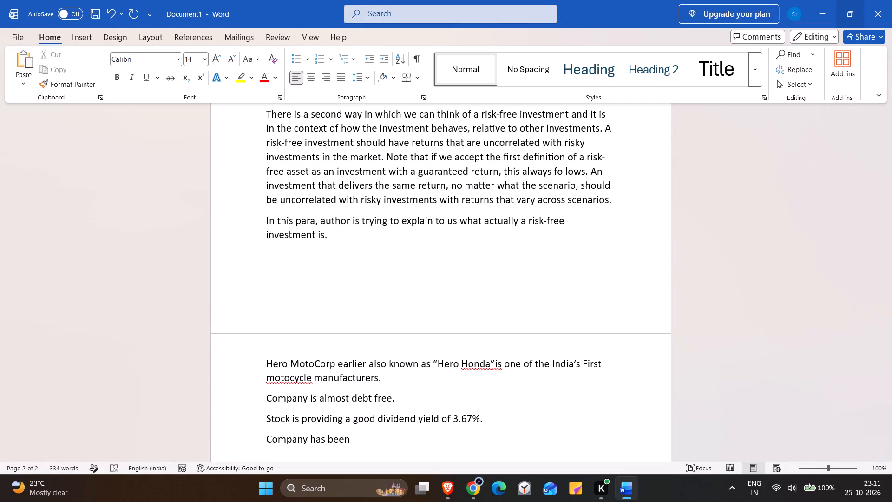
# Continue the dividend payout sentence with "maintaining a healthy".
pyautogui.write('main')
pyautogui.write('taio')
pyautogui.press('BackSpace')
pyautogui.write('ning a')
pyautogui.press('space')
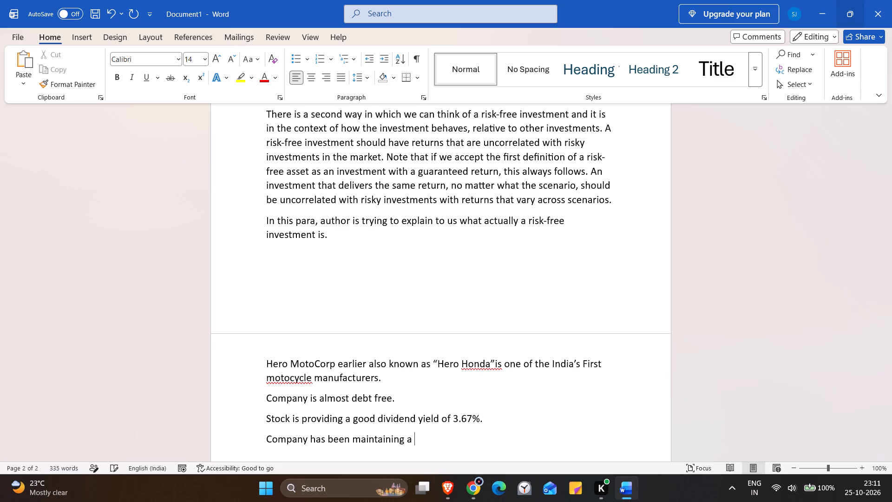
pyautogui.write('hea')
pyautogui.write('lty')
pyautogui.press('BackSpace')
pyautogui.write('hy')
pyautogui.press('space')
# Check the dividend payout point in Screener's Pros list and continue the sentence in Word with "dividend payout of".
pyautogui.hotkey('alt', 'Tab')
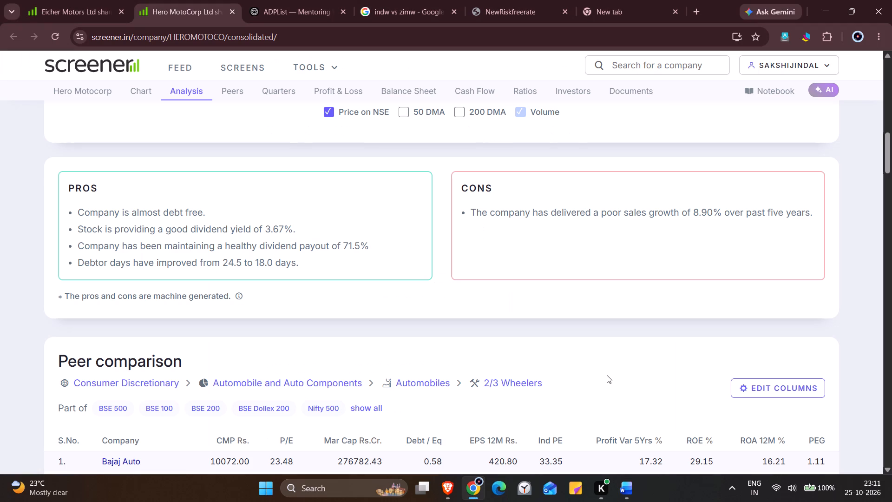
pyautogui.hotkey('alt', 'Tab')
pyautogui.write('divi')
pyautogui.write('dend')
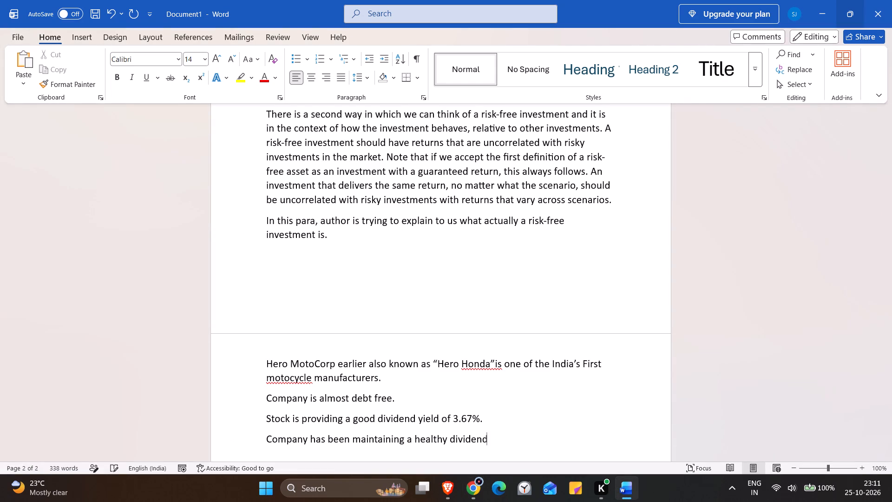
pyautogui.press('space')
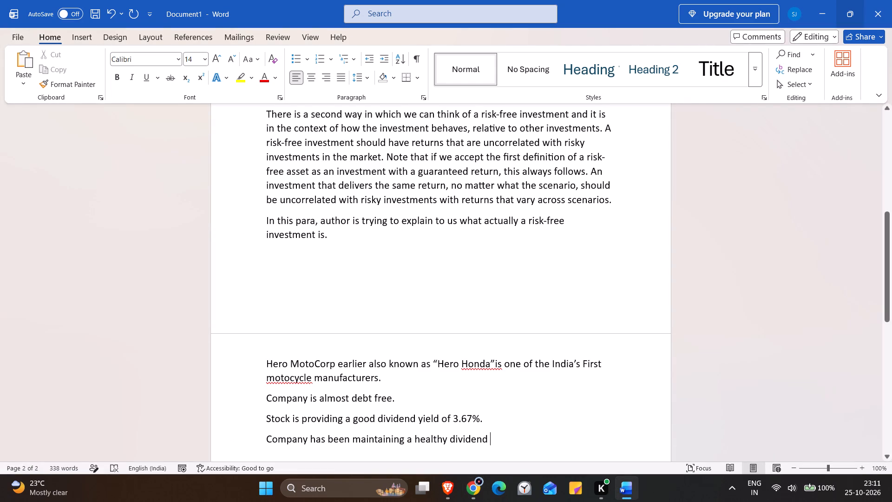
pyautogui.write('pa')
pyautogui.press('y')
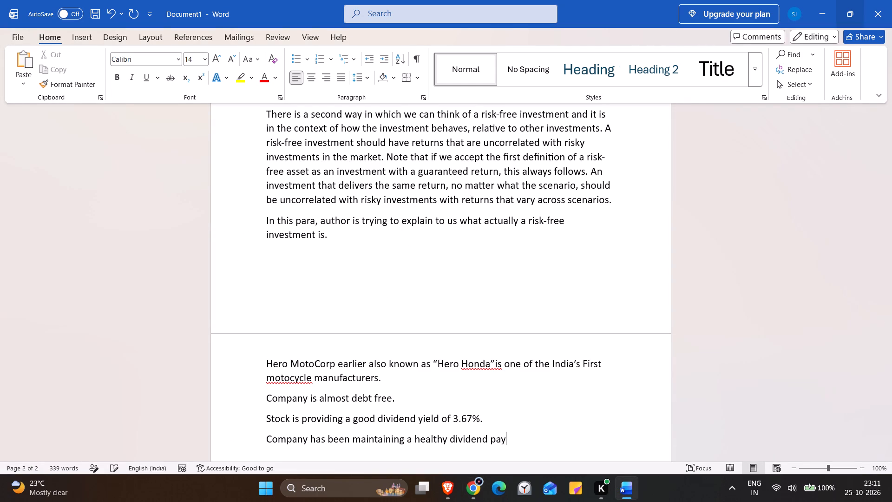
pyautogui.write('out of')
pyautogui.press('space')
# Look up the payout figure on Screener, end the sentence in Word with "71.5%." and start a new paragraph.
pyautogui.write('71')
pyautogui.hotkey('alt', 'Tab')
pyautogui.hotkey('alt', 'Tab')
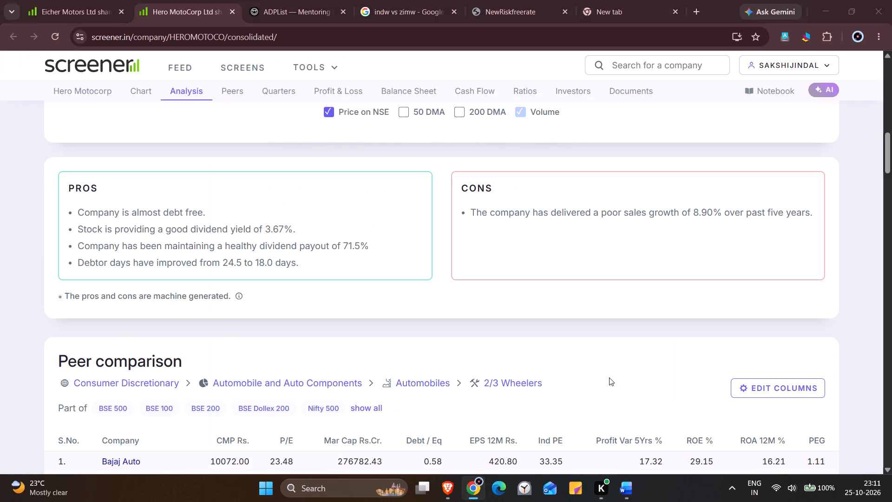
pyautogui.write('.5')
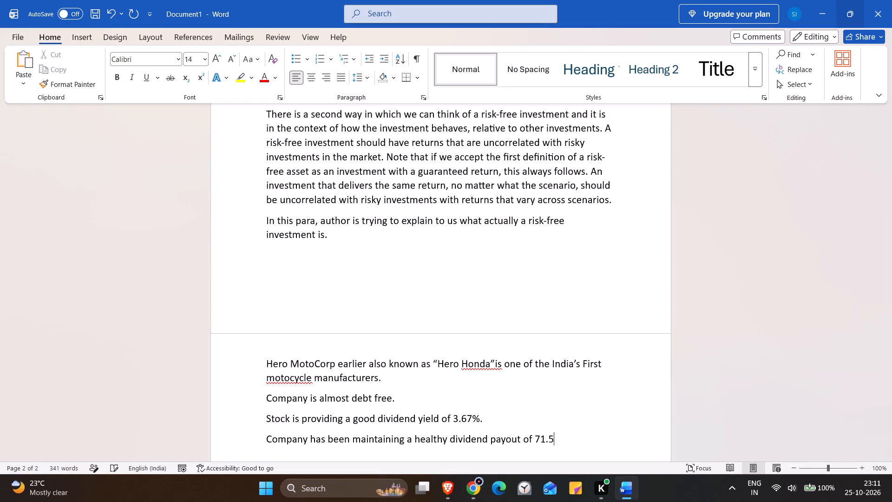
pyautogui.hotkey('shift', '%')
pyautogui.press('.')
pyautogui.press('Return')
# Read the debtor days point in Screener's Pros list and begin the new paragraph in Word with "Dabtor days have improved".
pyautogui.hotkey('alt', 'Tab')
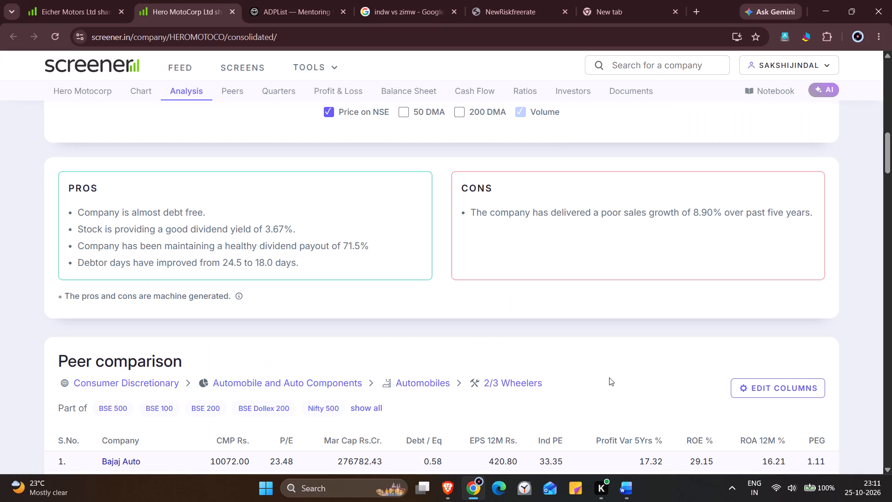
pyautogui.hotkey('alt', 'Tab')
pyautogui.write('Dab')
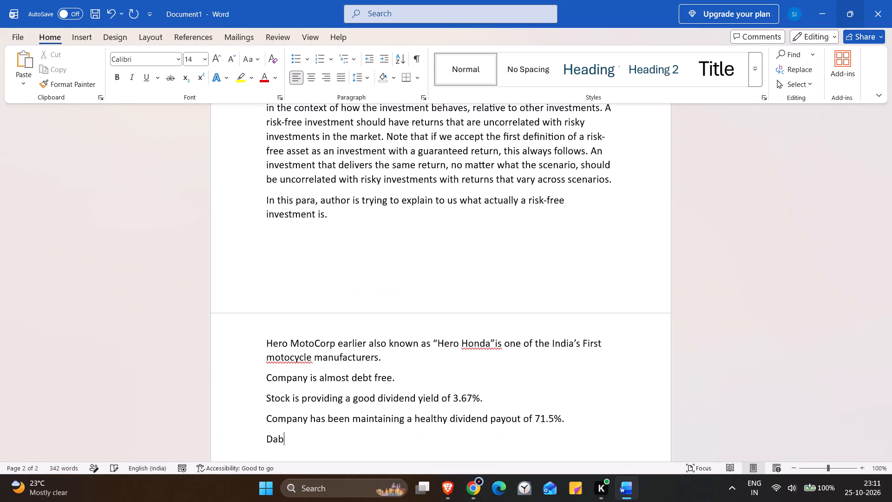
pyautogui.write('tor days')
pyautogui.press('space')
pyautogui.write('have improvrs')
pyautogui.press('BackSpace')
pyautogui.press('BackSpace')
pyautogui.write('ed')
pyautogui.press('space')
# Look up the debtor days figures on Screener, end the sentence in Word with "from 24.5 to 18.0 days." and start a new paragraph.
pyautogui.hotkey('alt', 'Tab')
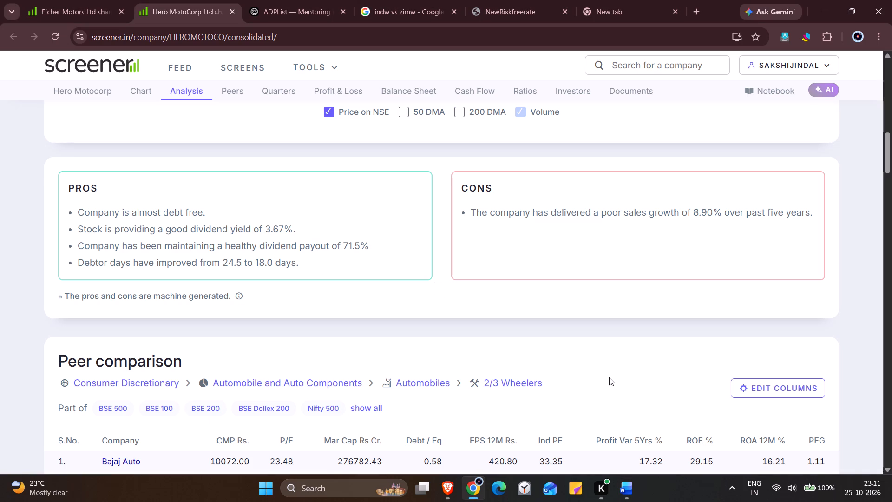
pyautogui.hotkey('alt', 'Tab')
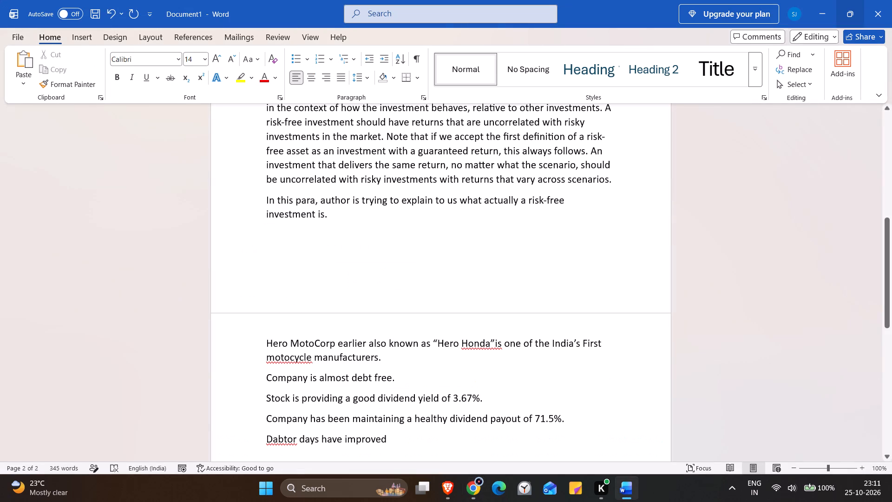
pyautogui.write('from')
pyautogui.press('space')
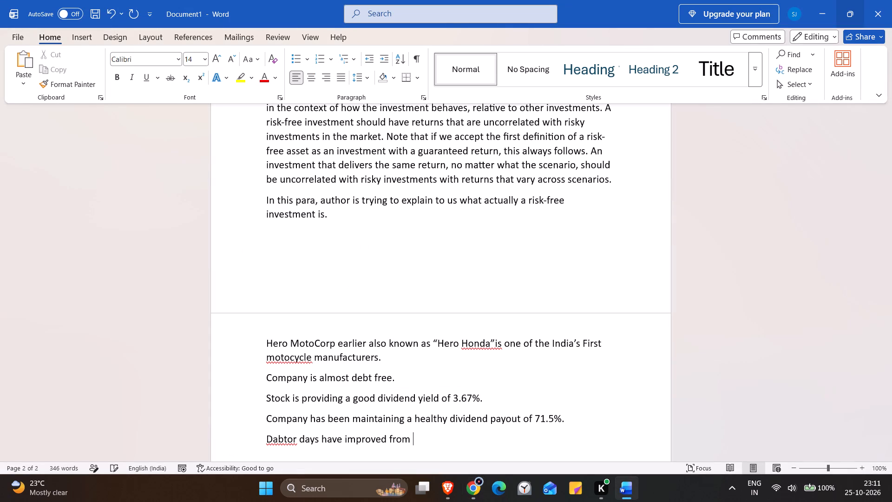
pyautogui.write('24.2')
pyautogui.press('BackSpace')
pyautogui.write('5 to')
pyautogui.press('space')
pyautogui.hotkey('alt', 'Tab')
pyautogui.hotkey('alt', 'Tab')
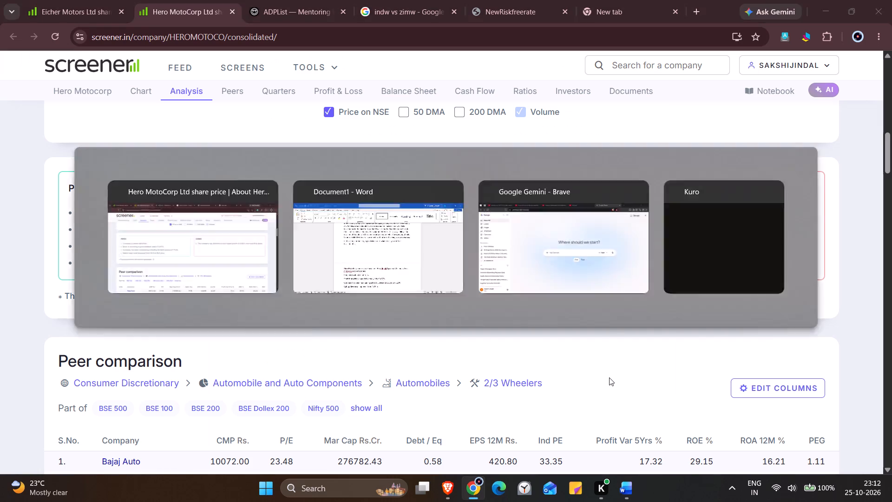
pyautogui.write('18.0 days')
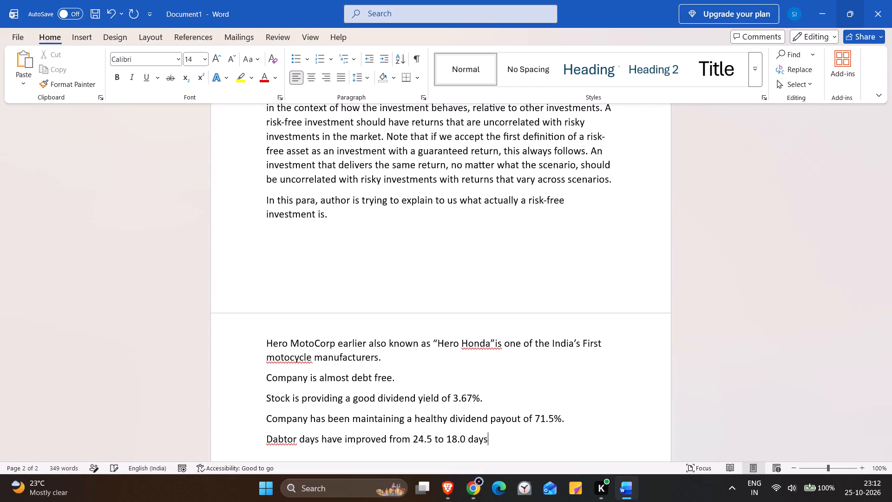
pyautogui.press('.')
pyautogui.press('Return')
# Read the point in Screener's Cons list and begin the new paragraph in Word with "The company".
pyautogui.hotkey('alt', 'Tab')
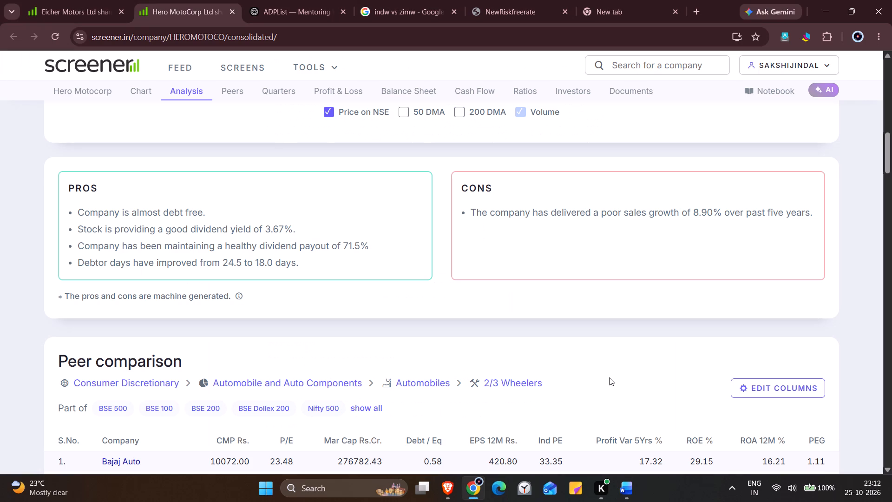
pyautogui.hotkey('alt', 'Tab')
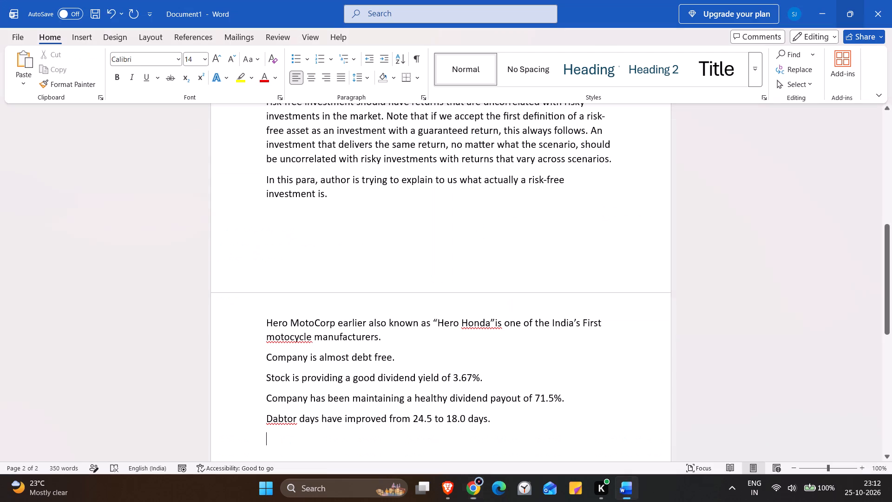
pyautogui.write('The')
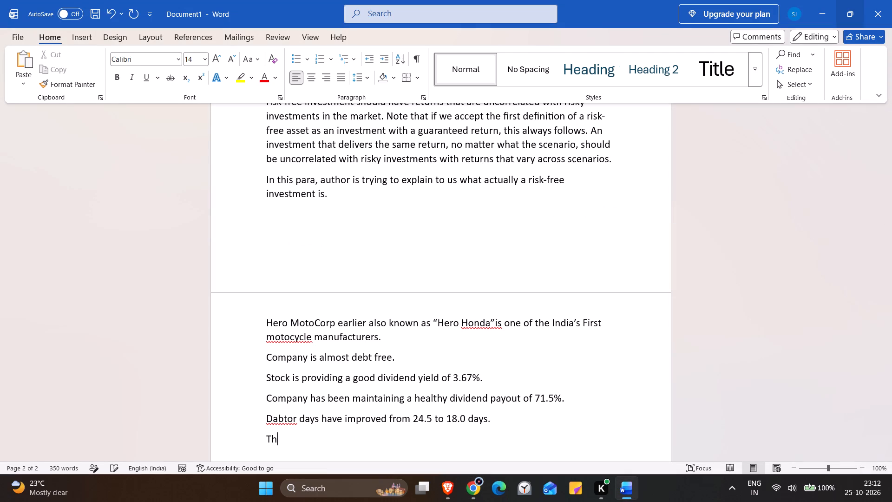
pyautogui.press('space')
pyautogui.write('coam')
pyautogui.press('BackSpace')
pyautogui.press('BackSpace')
pyautogui.write('mpany')
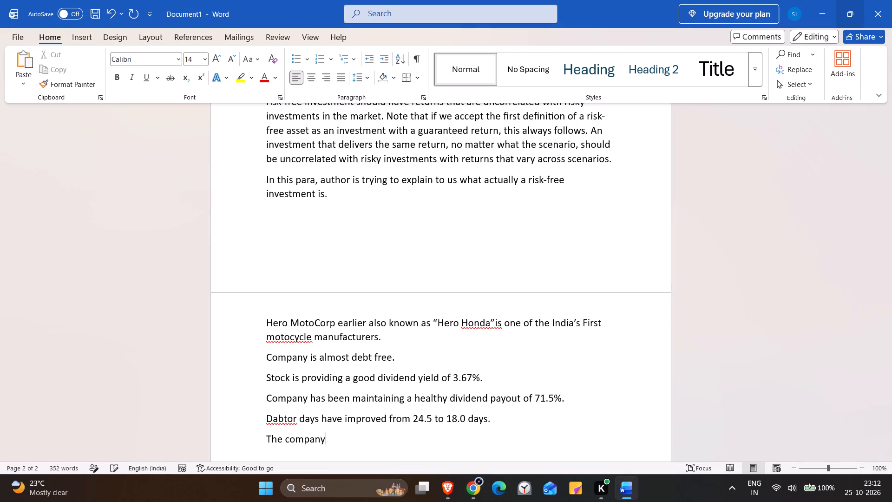
pyautogui.press('space')
# Continue the sales growth sentence with "has delivered a poor sales growth".
pyautogui.write('has')
pyautogui.press('space')
pyautogui.write('deliveres')
pyautogui.press('space')
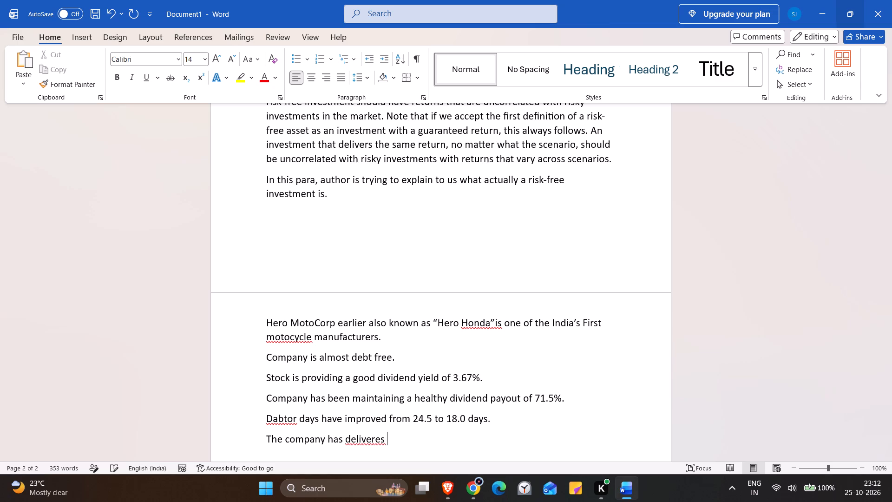
pyautogui.press('BackSpace')
pyautogui.press('BackSpace')
pyautogui.write('d a poor sla')
pyautogui.press('BackSpace')
pyautogui.press('BackSpace')
pyautogui.write('ales')
pyautogui.press('space')
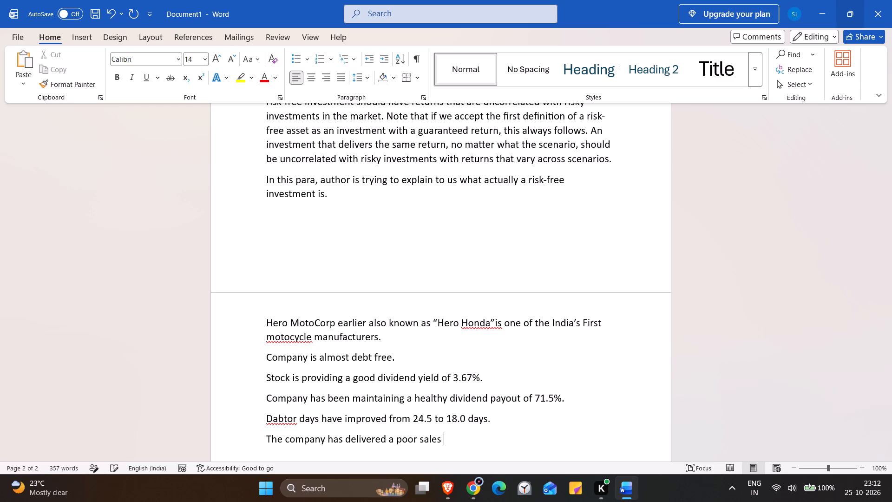
pyautogui.write('groe')
pyautogui.press('BackSpace')
pyautogui.write('wth')
pyautogui.press('space')
# Look up the sales growth figure on Screener and continue the sentence in Word with "of 8.90%".
pyautogui.hotkey('alt', 'Tab')
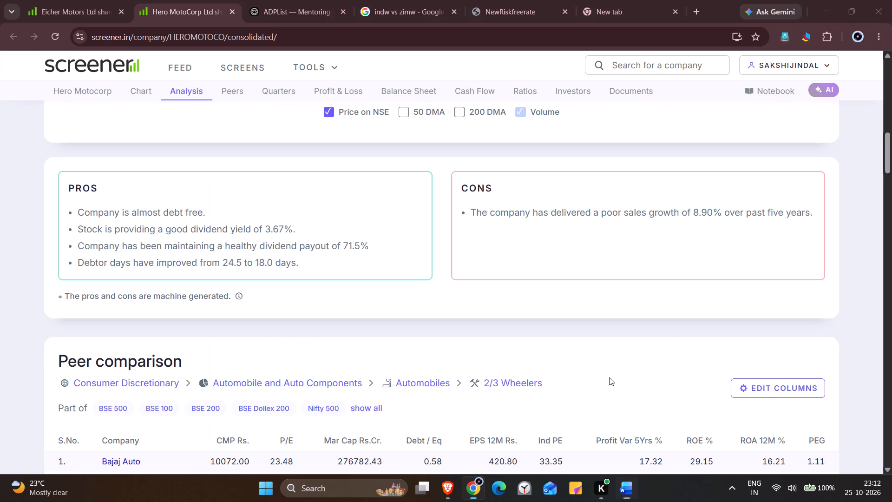
pyautogui.hotkey('alt', 'Tab')
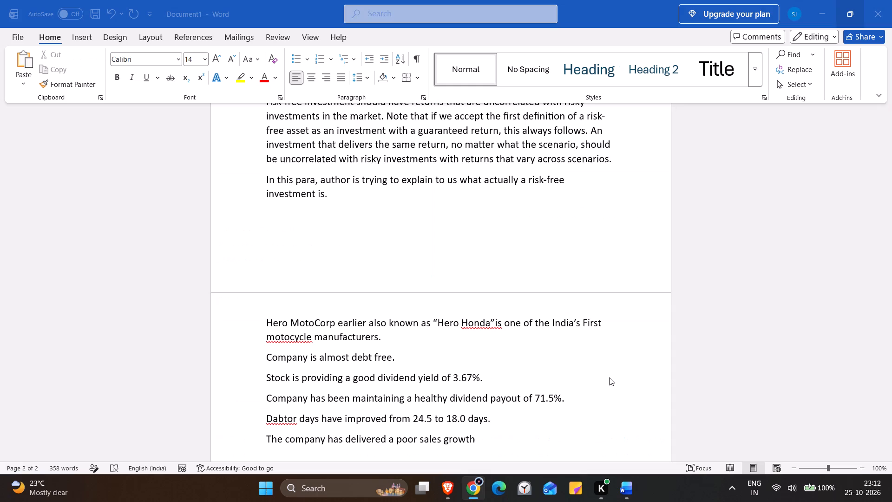
pyautogui.write('of')
pyautogui.press('space')
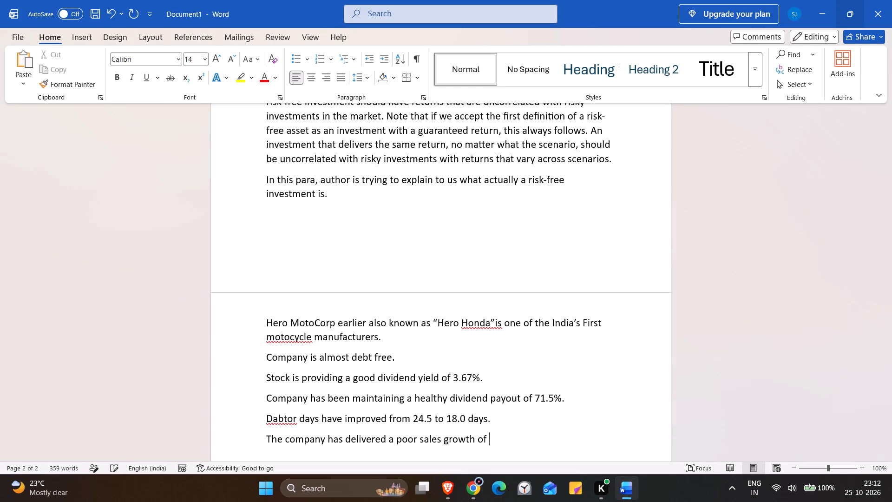
pyautogui.write('8.9')
pyautogui.press('0')
pyautogui.hotkey('shift', '%')
pyautogui.press('space')
# Check the sales growth period on Screener and finish the sentence in Word with "ove past 5 years.".
pyautogui.hotkey('alt', 'Tab')
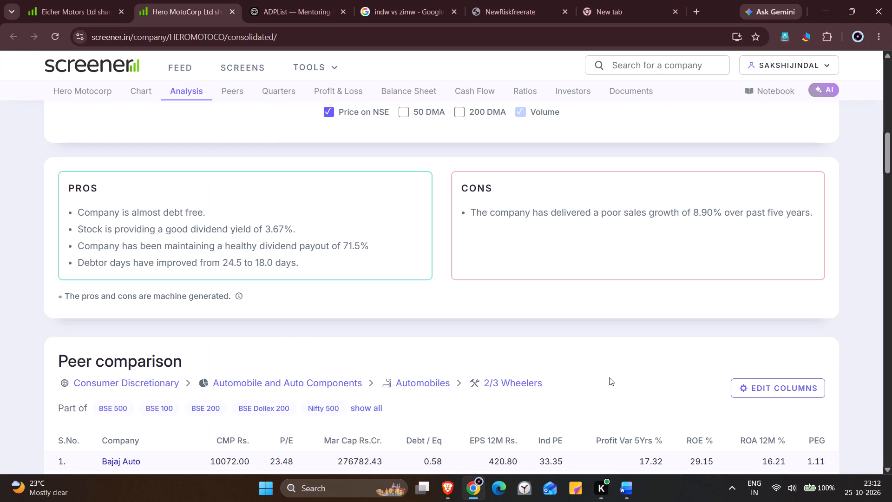
pyautogui.hotkey('alt', 'Tab')
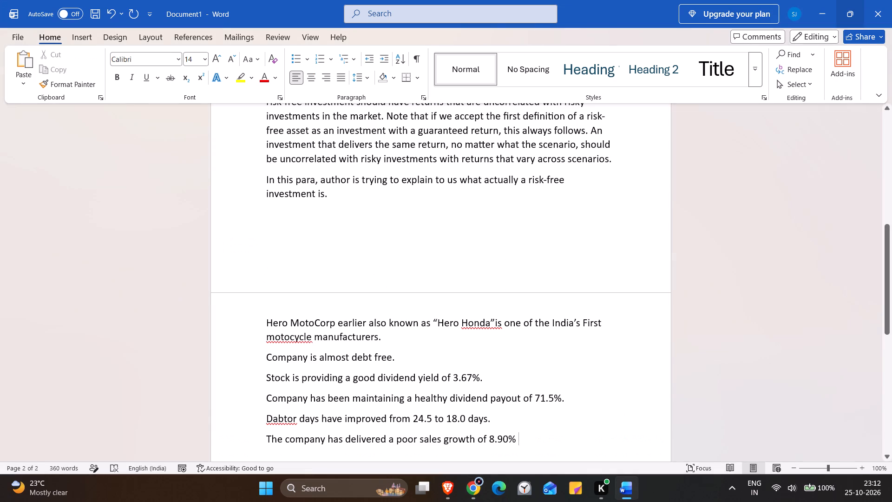
pyautogui.write('ove past')
pyautogui.press('space')
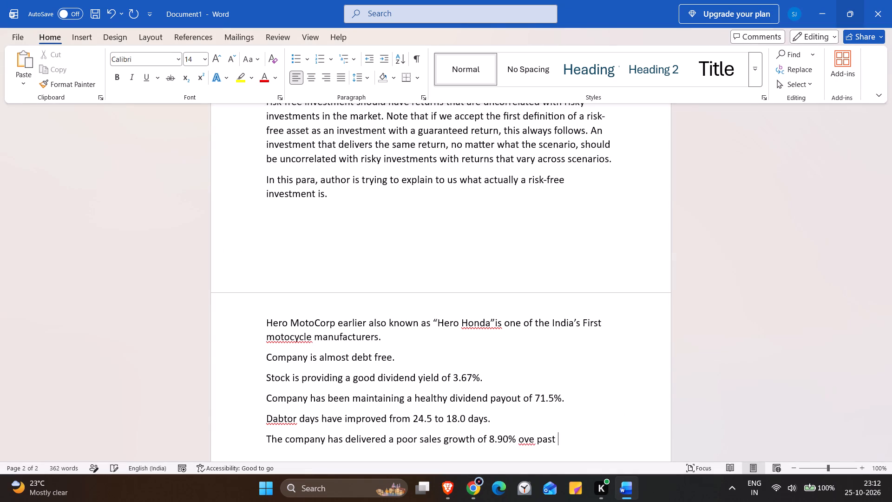
pyautogui.write('5 yr')
pyautogui.press('BackSpace')
pyautogui.write('ears.')
# Correct "ove" to "over" in the sales growth sentence and return to the end of the sentence.
pyautogui.press('Left')
pyautogui.press('Left')
pyautogui.press('Left')
pyautogui.press('Left')
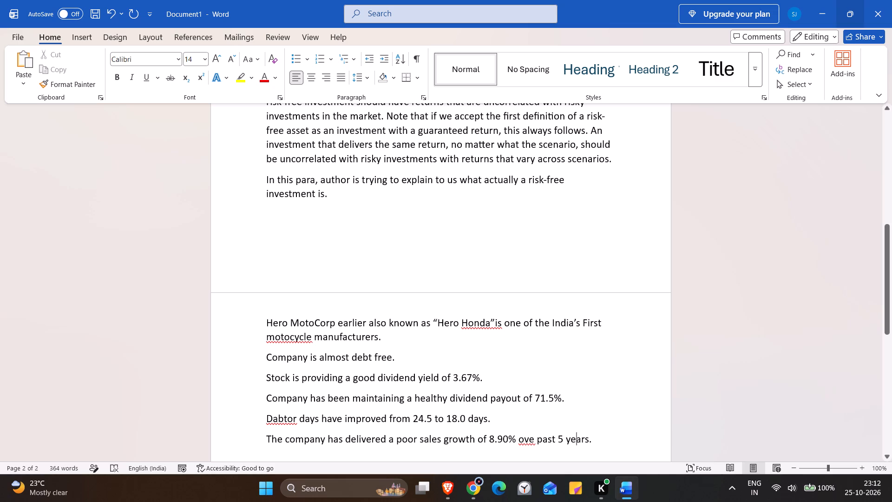
pyautogui.press('Left')
pyautogui.press('Left')
pyautogui.press('Left')
pyautogui.press('Left')
pyautogui.press('Left')
pyautogui.press('Left')
pyautogui.press('Left')
pyautogui.press('Left')
pyautogui.press('Left')
pyautogui.press('Left')
pyautogui.press('Left')
pyautogui.press('Right')
pyautogui.press('r')
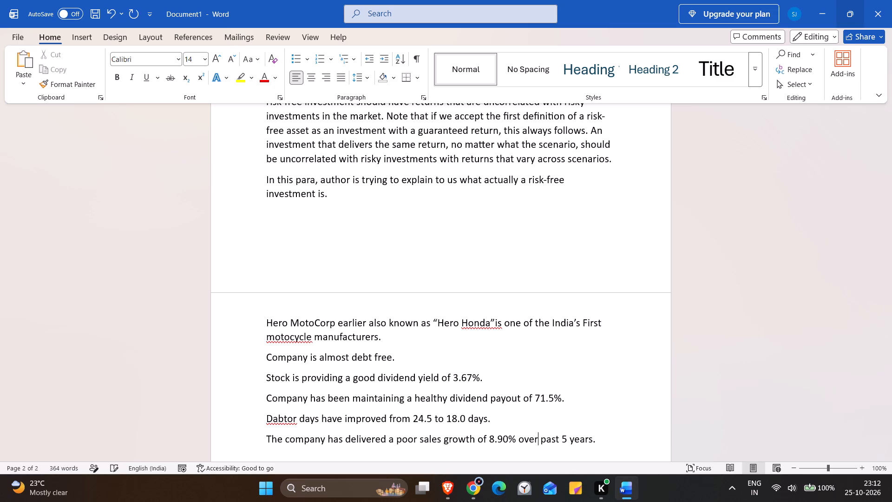
pyautogui.hotkey('ctrl', 'Right')
pyautogui.hotkey('ctrl', 'Right')
pyautogui.hotkey('ctrl', 'Right')
pyautogui.hotkey('ctrl', 'Right')
pyautogui.hotkey('ctrl', 'Right')
# Look up the inventory days in Screener's ratios and start a new paragraph in Word with "Inventory days have gone up".
pyautogui.hotkey('alt', 'Tab')
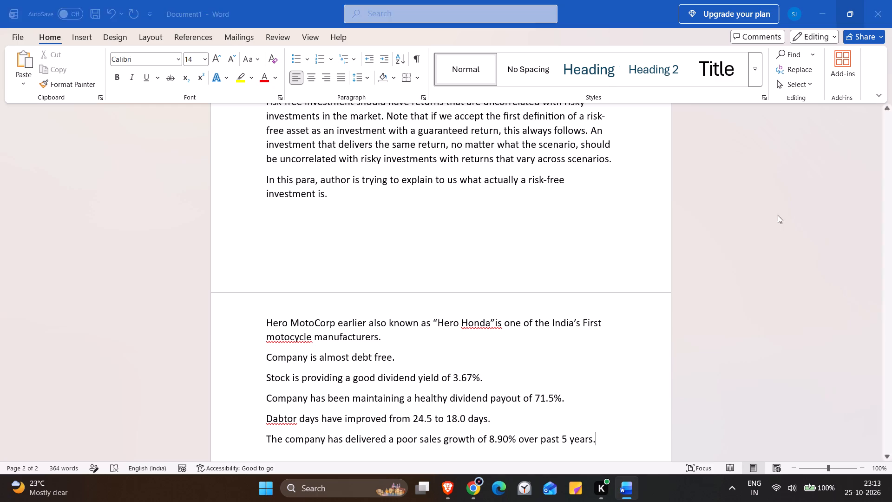
pyautogui.scroll(-6, 778, 215)
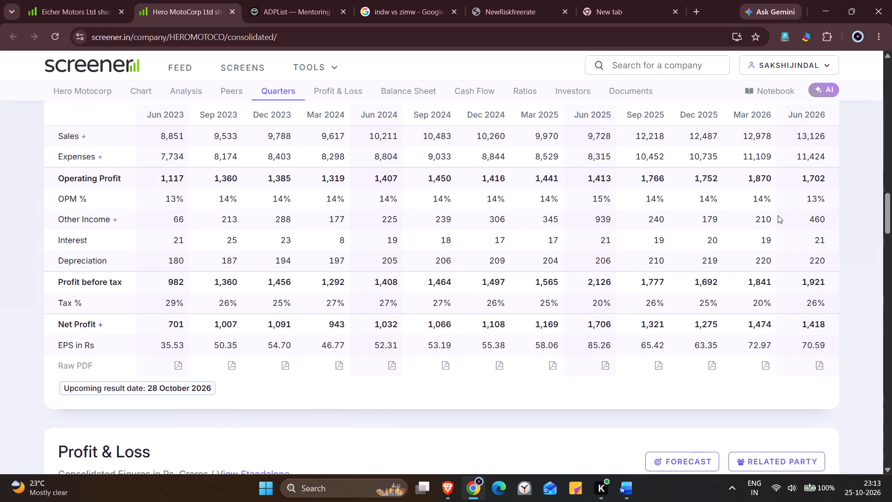
pyautogui.scroll(-11, 778, 215)
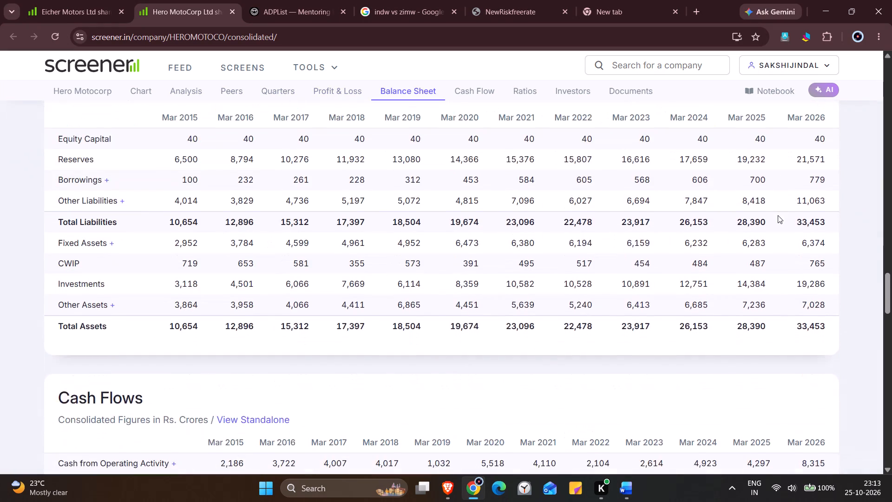
pyautogui.scroll(-8, 778, 215)
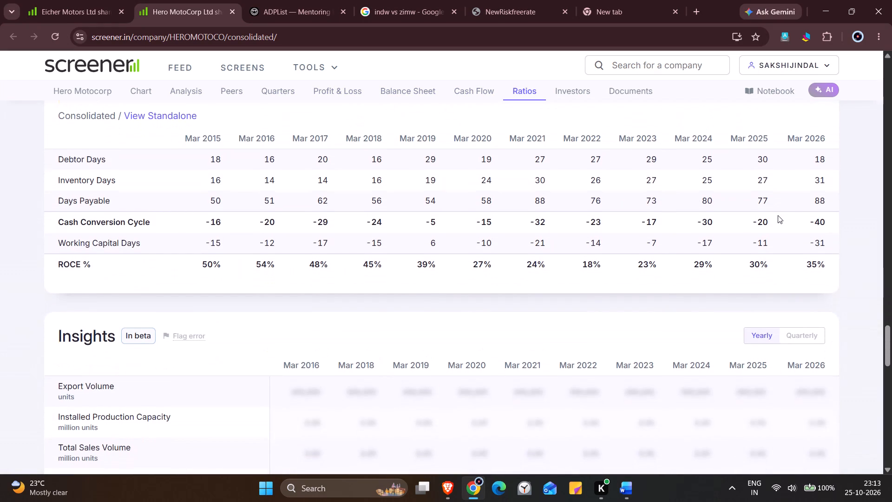
pyautogui.scroll(-1, 778, 215)
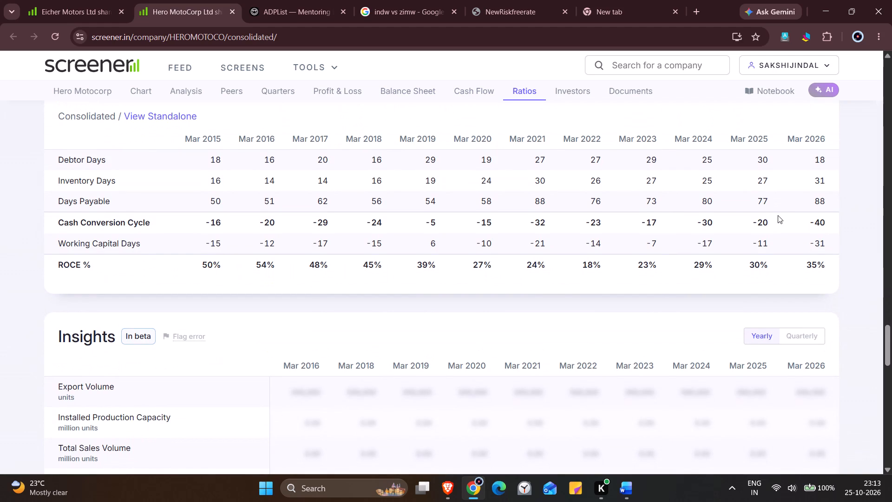
pyautogui.scroll(-1, 778, 215)
pyautogui.hotkey('alt', 'Tab')
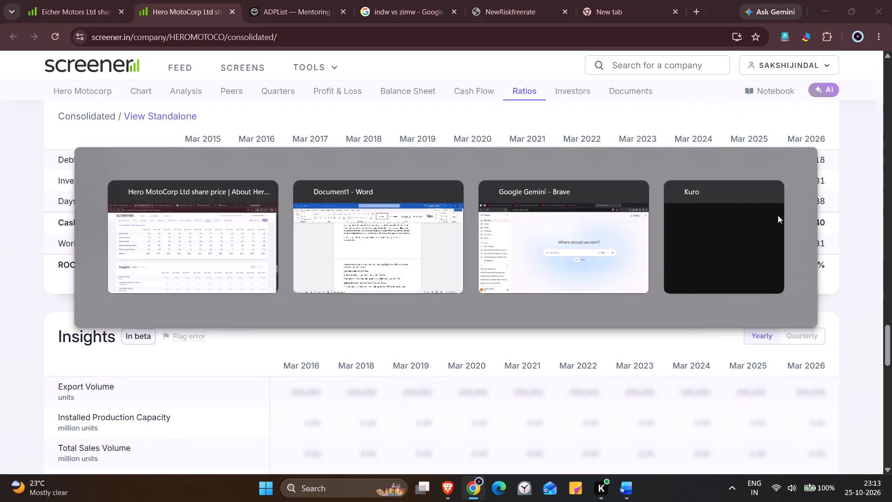
pyautogui.scroll(-1, 778, 215)
pyautogui.press('Return')
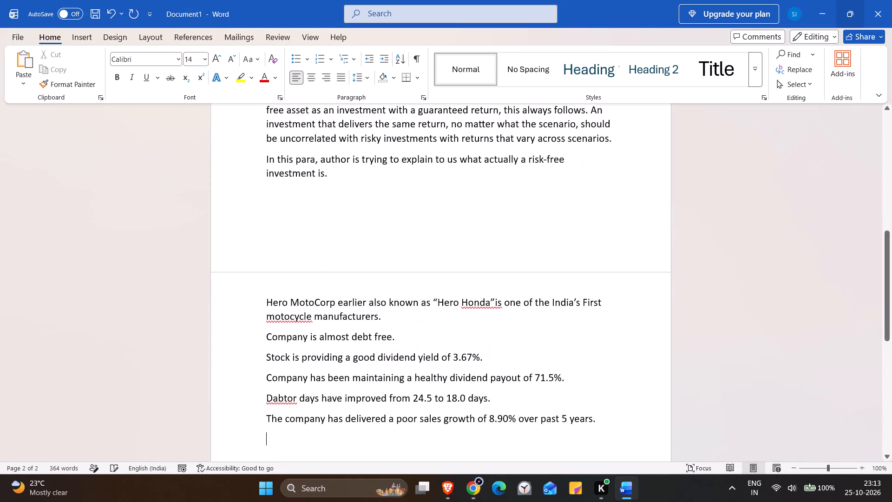
pyautogui.write('Invent')
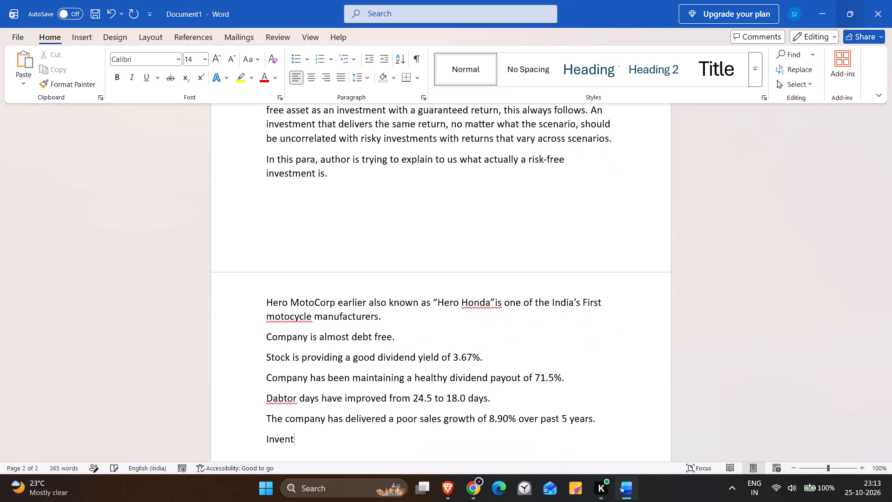
pyautogui.write('ory days')
pyautogui.press('space')
pyautogui.write('have')
pyautogui.press('space')
pyautogui.write('gone')
pyautogui.press('space')
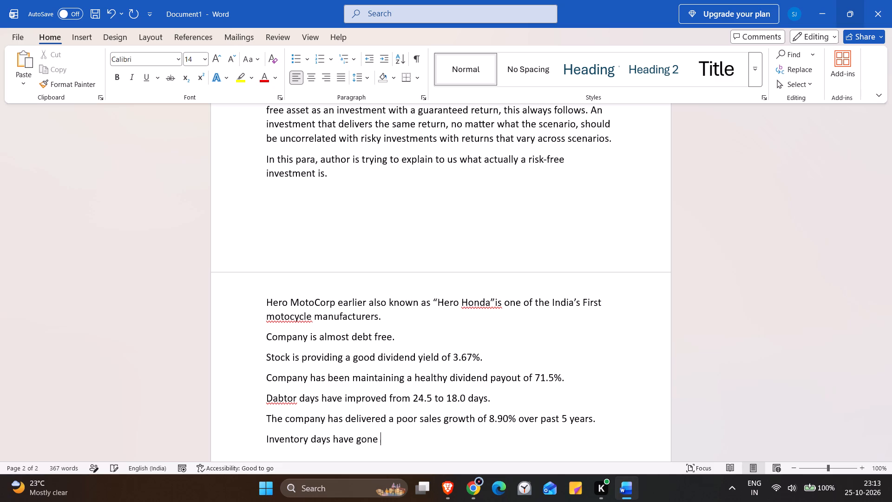
pyautogui.write('up')
pyautogui.press('space')
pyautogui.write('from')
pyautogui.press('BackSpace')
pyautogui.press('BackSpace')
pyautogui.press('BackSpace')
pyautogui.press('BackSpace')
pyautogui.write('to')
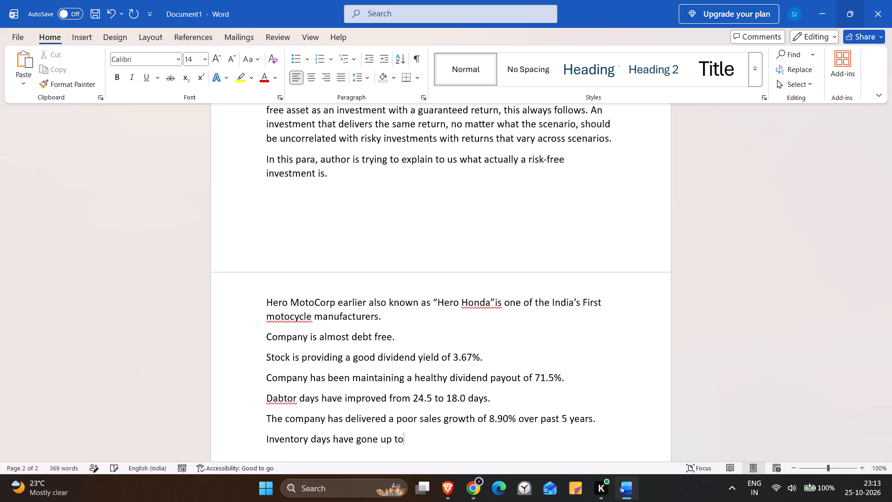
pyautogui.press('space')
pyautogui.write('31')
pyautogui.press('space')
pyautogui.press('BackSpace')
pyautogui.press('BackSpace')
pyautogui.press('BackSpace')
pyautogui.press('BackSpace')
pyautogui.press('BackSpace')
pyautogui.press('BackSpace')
# Finish the inventory days sentence with "from 27 to 31 in the last year." and start a new paragraph.
pyautogui.write('from')
pyautogui.press('space')
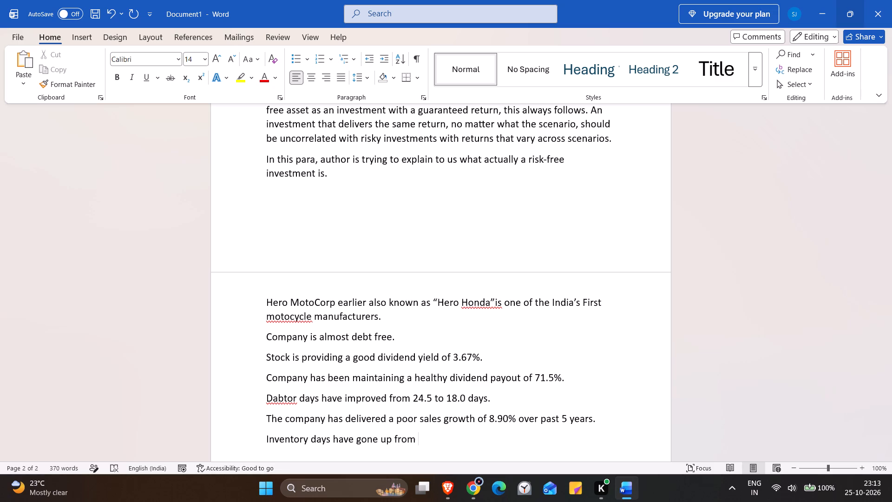
pyautogui.write('27 to 2')
pyautogui.press('BackSpace')
pyautogui.write('31')
pyautogui.press('space')
pyautogui.write('in the')
pyautogui.press('space')
pyautogui.write('last')
pyautogui.press('space')
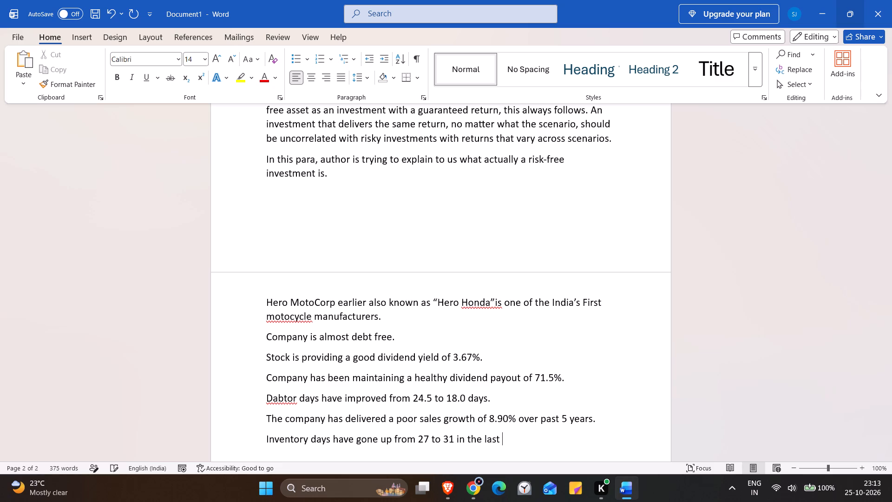
pyautogui.write('year')
pyautogui.press('.')
pyautogui.press('Return')
# Look up Hero MotoCorp's yearly shareholding pattern on Screener and write "Promoter Holding is stable." in the Word document.
pyautogui.hotkey('alt', 'Tab')
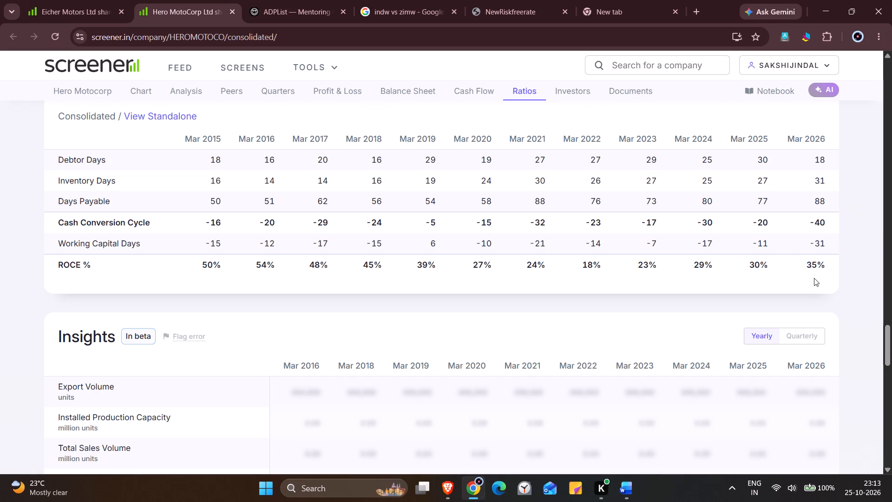
pyautogui.scroll(-5, 814, 278)
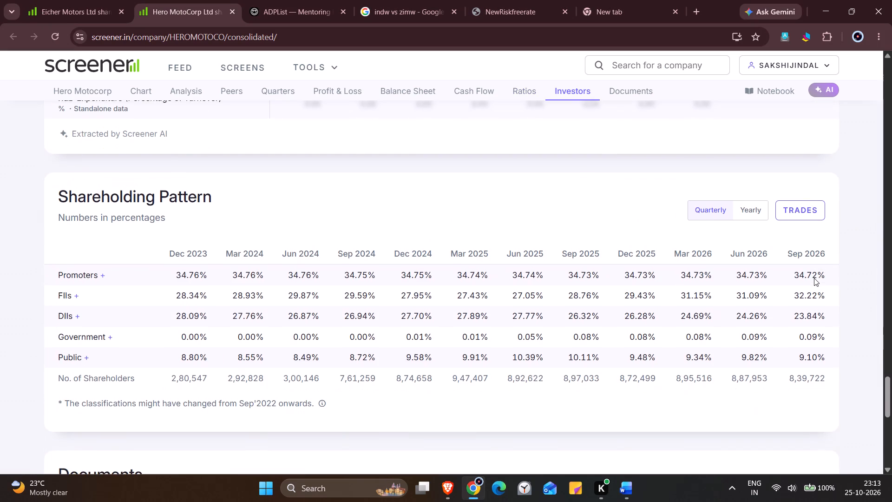
pyautogui.scroll(-4, 814, 278)
pyautogui.scroll(2, 814, 278)
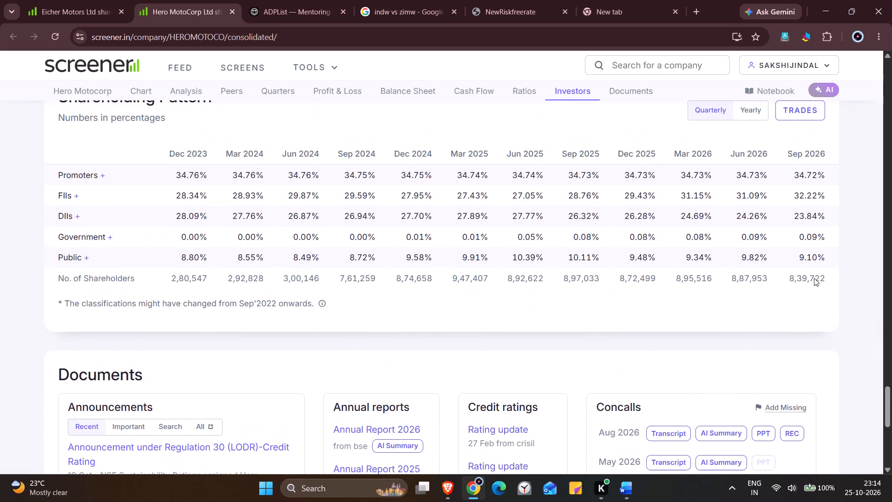
pyautogui.scroll(1, 814, 278)
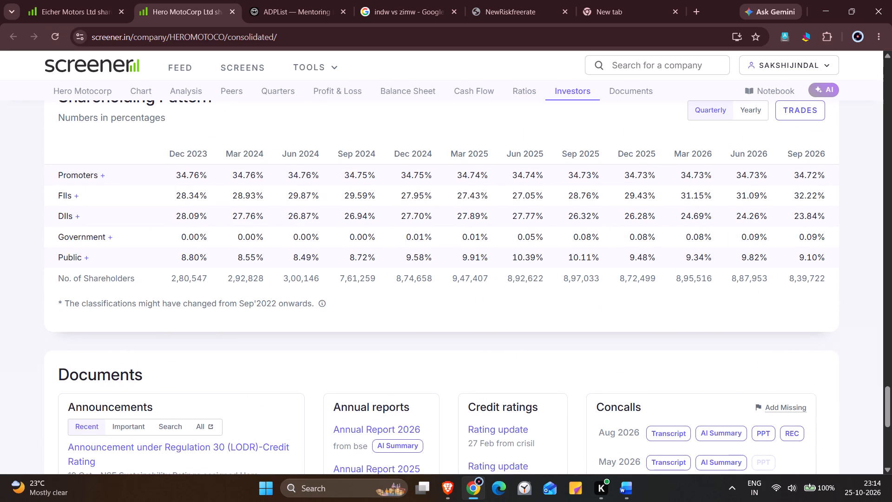
pyautogui.click(752, 113)
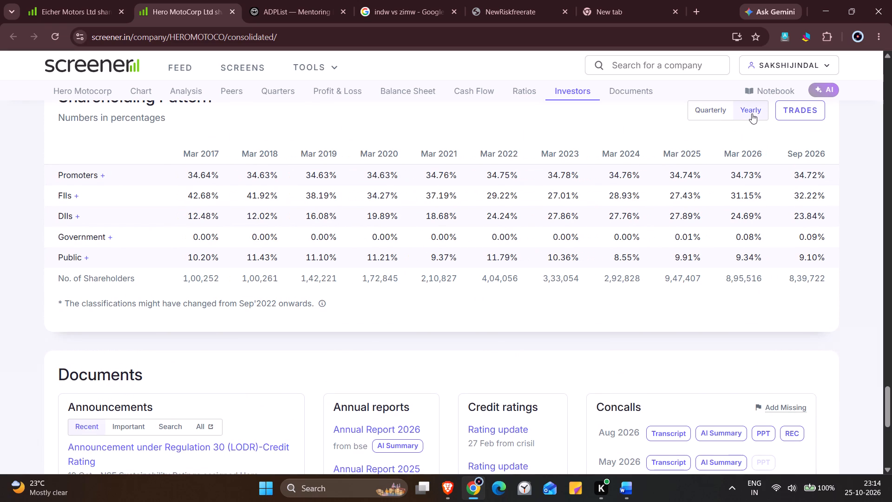
pyautogui.hotkey('alt', 'Tab')
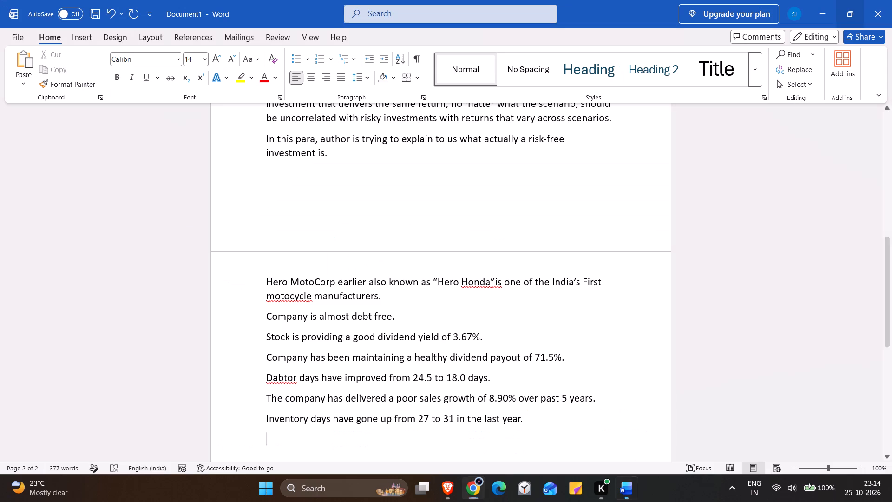
pyautogui.write('Promoter Holding')
pyautogui.press('space')
pyautogui.write('is stable')
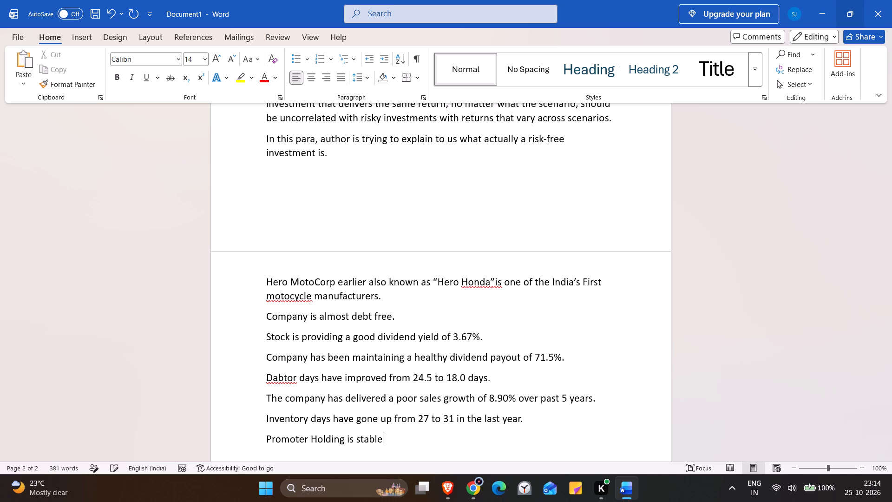
pyautogui.press('.')
# Change "Holding" to lowercase "holding" in the promoter sentence and return to the end of the sentence.
pyautogui.press('Left')
pyautogui.press('Left')
pyautogui.press('Left')
pyautogui.press('Left')
pyautogui.press('Left')
pyautogui.press('Left')
pyautogui.press('Left')
pyautogui.press('Left')
pyautogui.press('Left')
pyautogui.press('Left')
pyautogui.press('Left')
pyautogui.press('Left')
pyautogui.press('Left')
pyautogui.press('Left')
pyautogui.press('Left')
pyautogui.press('Left')
pyautogui.press('Left')
pyautogui.press('BackSpace')
pyautogui.press('h')
pyautogui.press('Right')
pyautogui.press('Right')
pyautogui.press('Right')
pyautogui.press('Right')
pyautogui.press('Right')
pyautogui.press('Right')
pyautogui.press('Right')
pyautogui.press('Right')
pyautogui.press('Right')
pyautogui.press('Right')
pyautogui.press('Right')
pyautogui.press('Right')
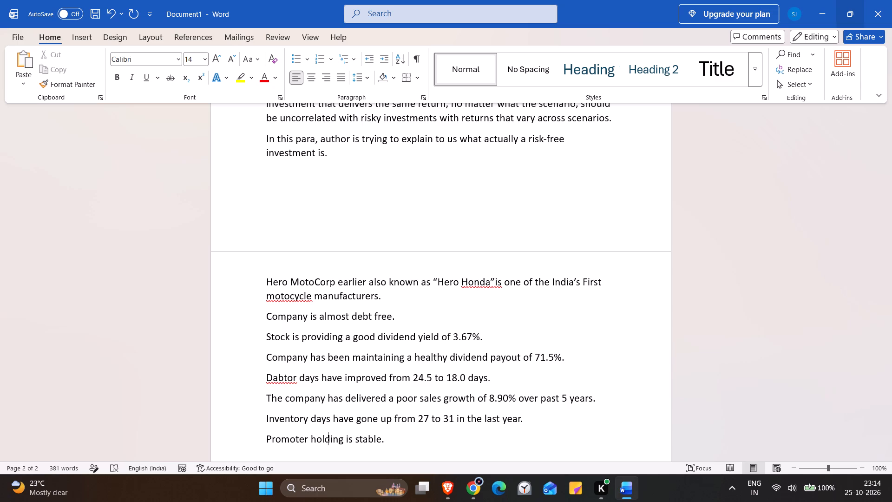
pyautogui.press('Right')
pyautogui.press('Right')
pyautogui.press('Right')
pyautogui.press('Right')
pyautogui.press('Right')
pyautogui.press('Right')
# Check the promoter percentage on Screener, extend the promoter sentence with "at 34%." and start a new paragraph.
pyautogui.press('BackSpace')
pyautogui.press('space')
pyautogui.write('at')
pyautogui.press('space')
pyautogui.hotkey('alt', 'Tab')
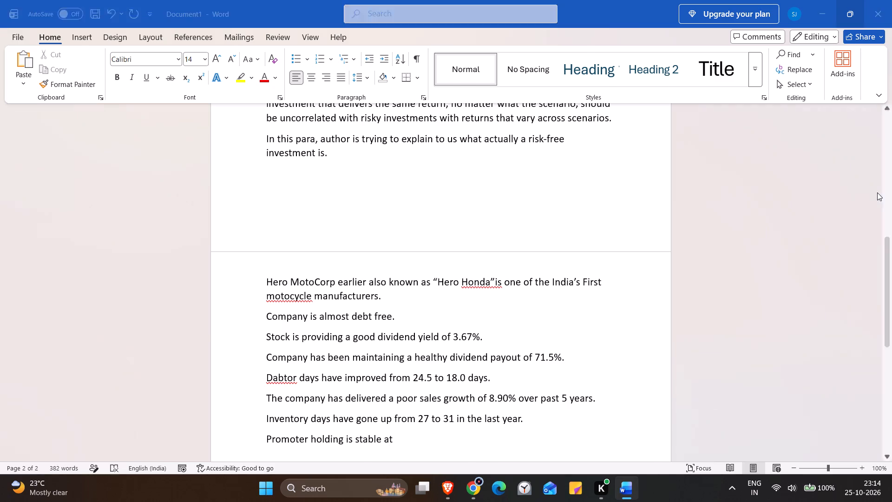
pyautogui.hotkey('alt', 'Tab')
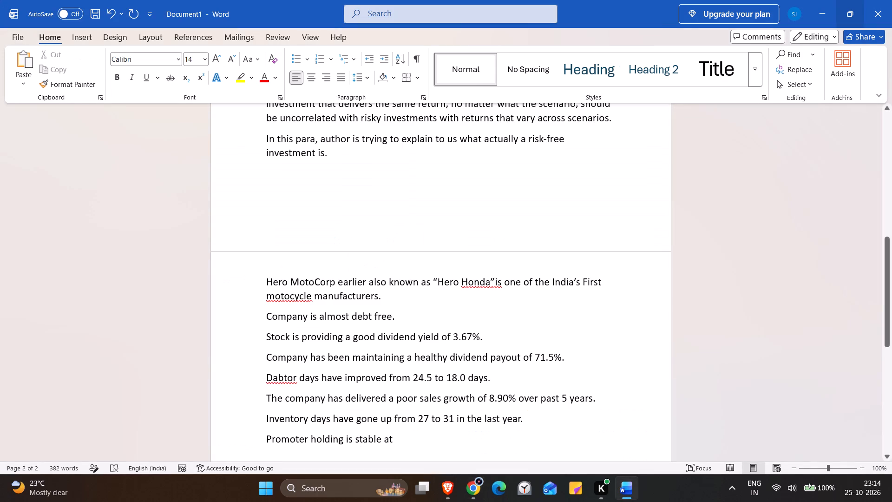
pyautogui.write('34')
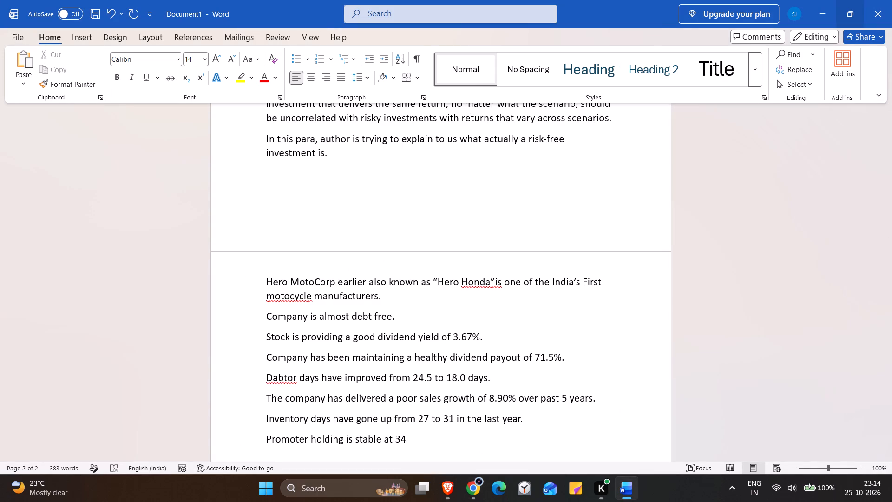
pyautogui.hotkey('shift', '%')
pyautogui.press('.')
pyautogui.press('Return')
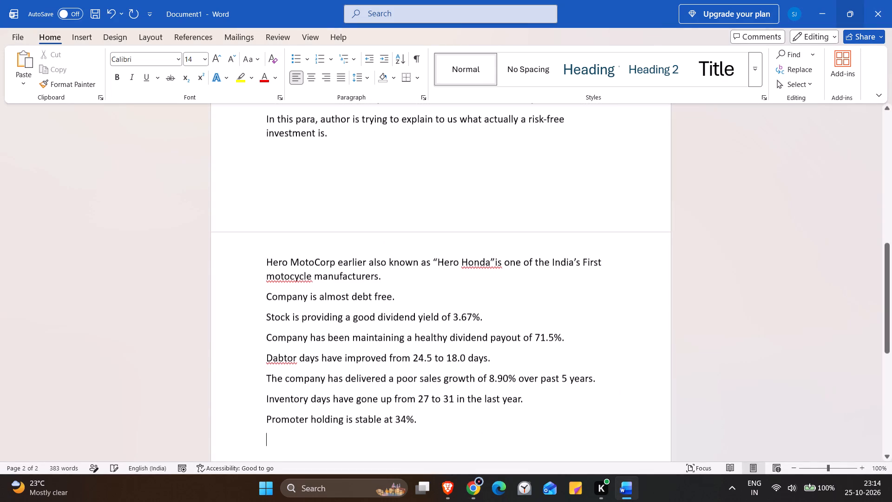
# Check the FII holding trend on Screener, write "FII holding has gone down." in Word and start a new paragraph.
pyautogui.hotkey('alt', 'Tab')
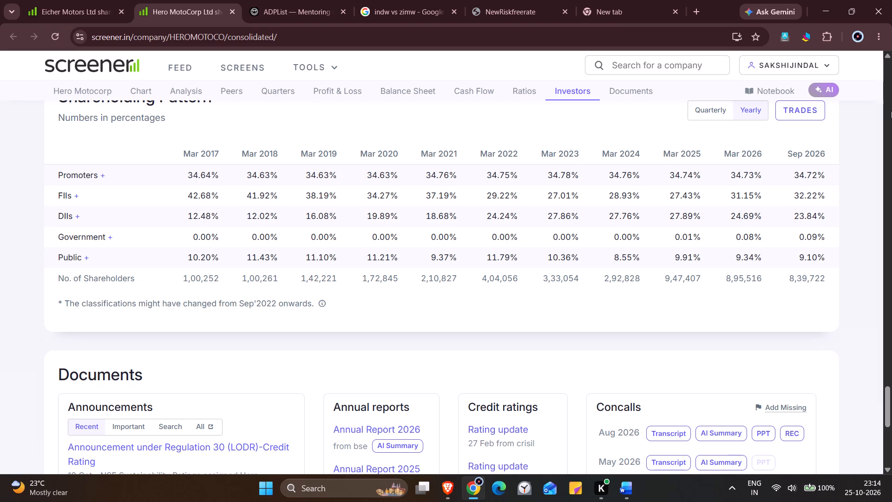
pyautogui.hotkey('alt', 'Tab')
pyautogui.write('FII')
pyautogui.press('space')
pyautogui.write('holding')
pyautogui.press('space')
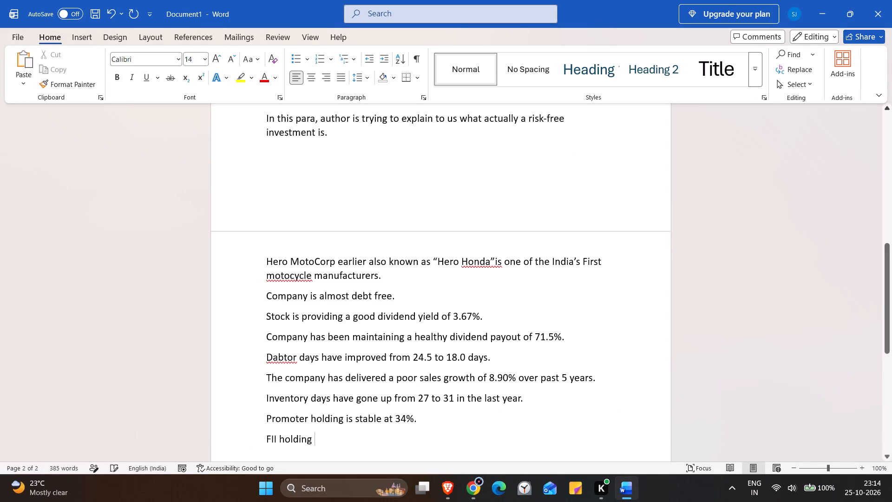
pyautogui.write('has')
pyautogui.press('space')
pyautogui.write('gone')
pyautogui.press('space')
pyautogui.write('down')
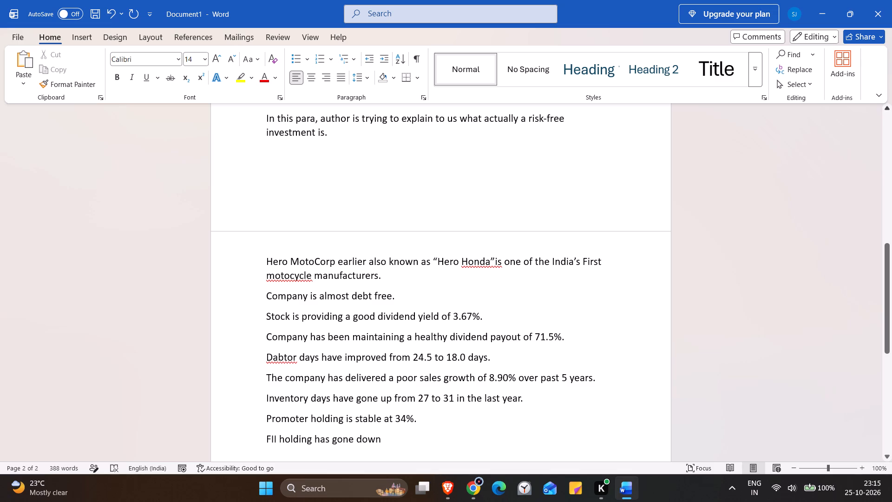
pyautogui.press('.')
pyautogui.press('Return')
# Write "DII holding has gone up." and start a new paragraph.
pyautogui.write('DII holding')
pyautogui.press('space')
pyautogui.write('has')
pyautogui.press('space')
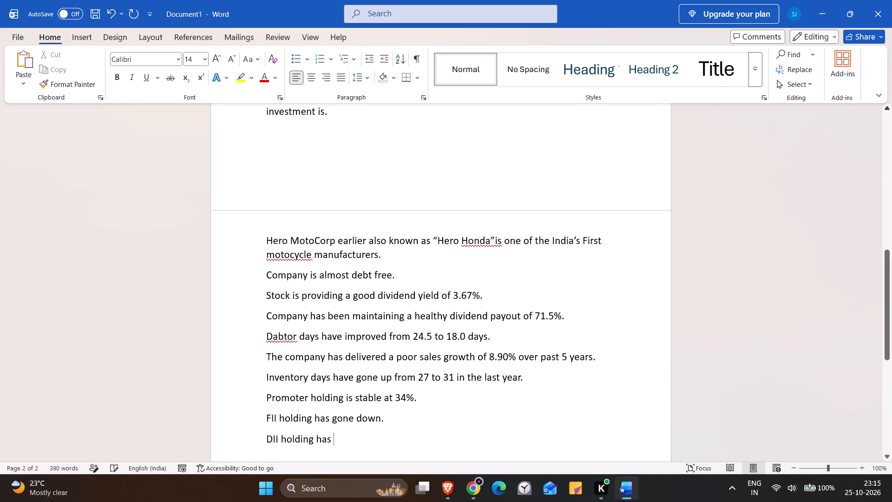
pyautogui.write('gone')
pyautogui.press('space')
pyautogui.write('up')
pyautogui.press('.')
pyautogui.press('Return')
# Check the public holding on Screener, write "Public holding is more or less the same." in Word and start a new paragraph.
pyautogui.hotkey('alt', 'Tab')
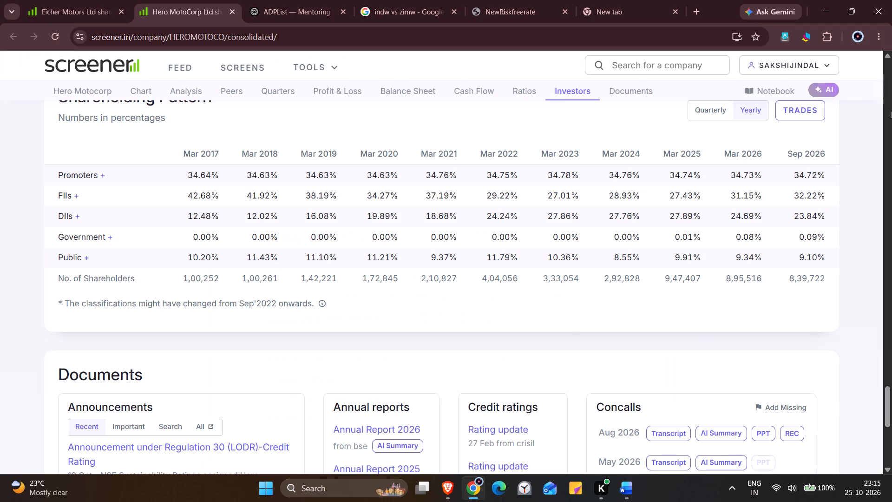
pyautogui.hotkey('alt', 'Tab')
pyautogui.write('Public holding is more or less')
pyautogui.press('space')
pyautogui.write('the')
pyautogui.press('space')
pyautogui.write('same')
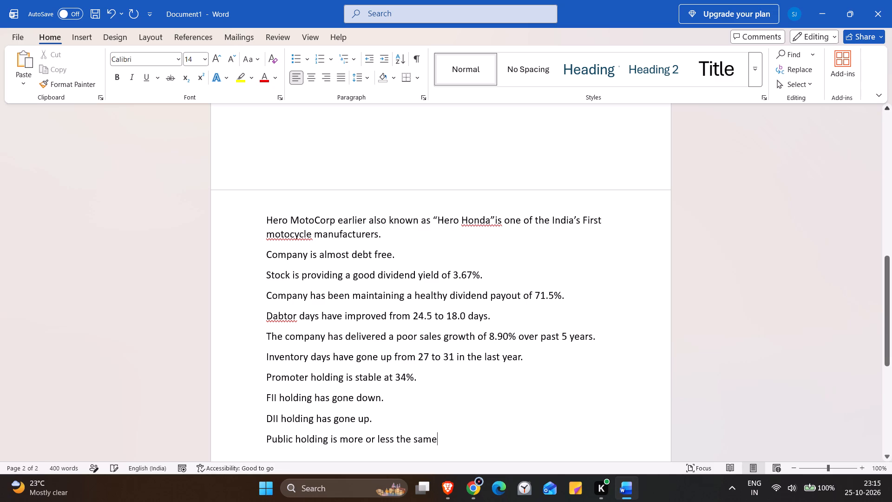
pyautogui.press('.')
pyautogui.press('Return')
# Check the shareholder numbers on Screener and begin the Word sentence "Number of shareholders have gone up from".
pyautogui.hotkey('alt', 'Tab')
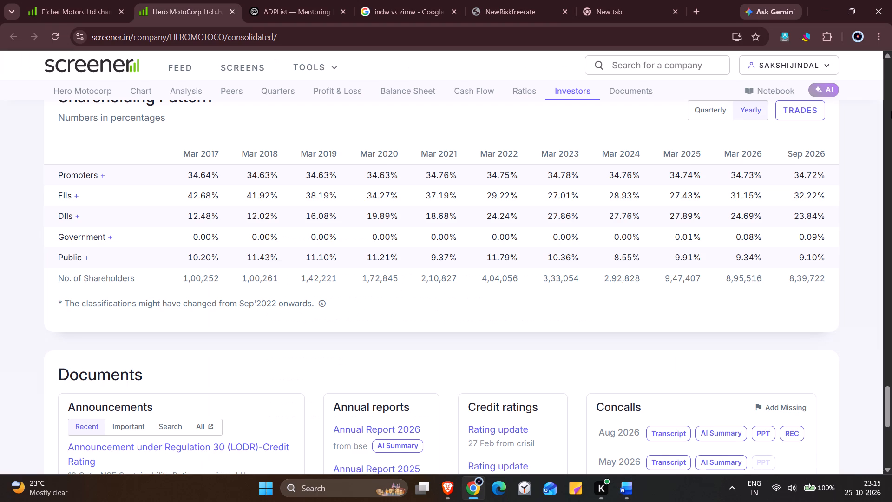
pyautogui.hotkey('alt', 'Tab')
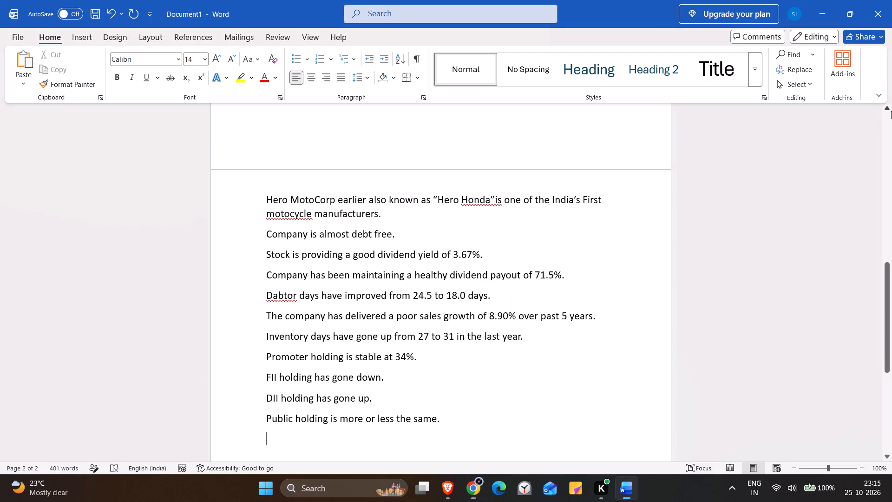
pyautogui.hotkey('shift', 'n')
pyautogui.write('umber of shareholders')
pyautogui.press('space')
pyautogui.write('have gone')
pyautogui.press('space')
pyautogui.write('up')
pyautogui.press('space')
pyautogui.write('fro')
pyautogui.press('space')
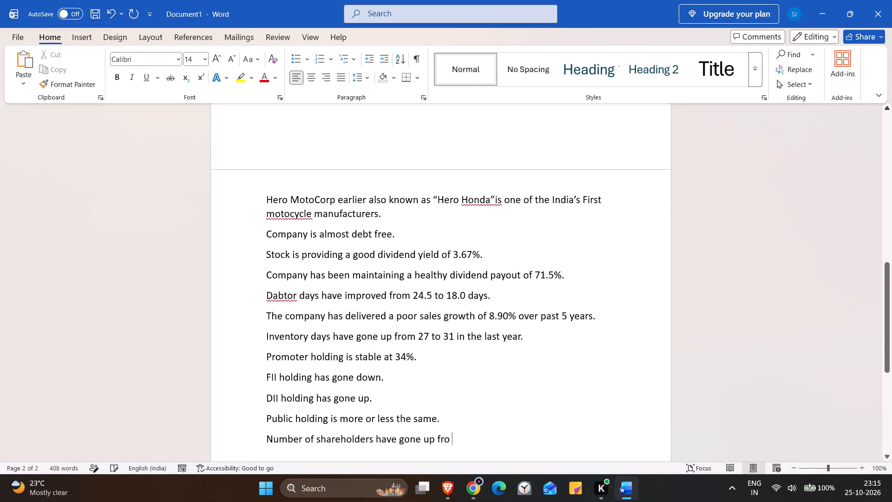
pyautogui.press('BackSpace')
pyautogui.write('m')
pyautogui.press('space')
# Continue the shareholders sentence with "1 lakh to more than 8 lakh", rechecking the shareholder numbers on Screener.
pyautogui.press('1')
pyautogui.press('space')
pyautogui.write('lak')
pyautogui.write('h')
pyautogui.press('space')
pyautogui.write('ro')
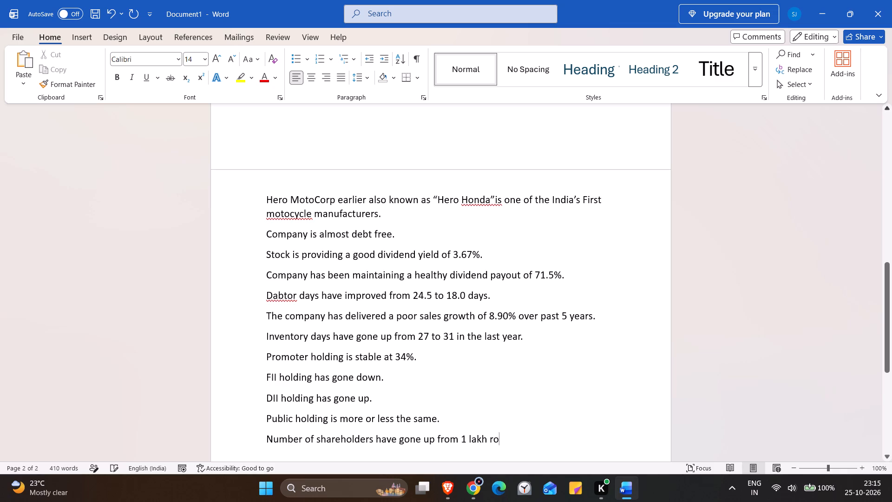
pyautogui.press('space')
pyautogui.hotkey('alt', 'Tab')
pyautogui.hotkey('alt', 'Tab')
pyautogui.press('BackSpace')
pyautogui.press('BackSpace')
pyautogui.press('BackSpace')
pyautogui.write('to more than')
pyautogui.press('space')
pyautogui.write('8 l')
pyautogui.write('ak')
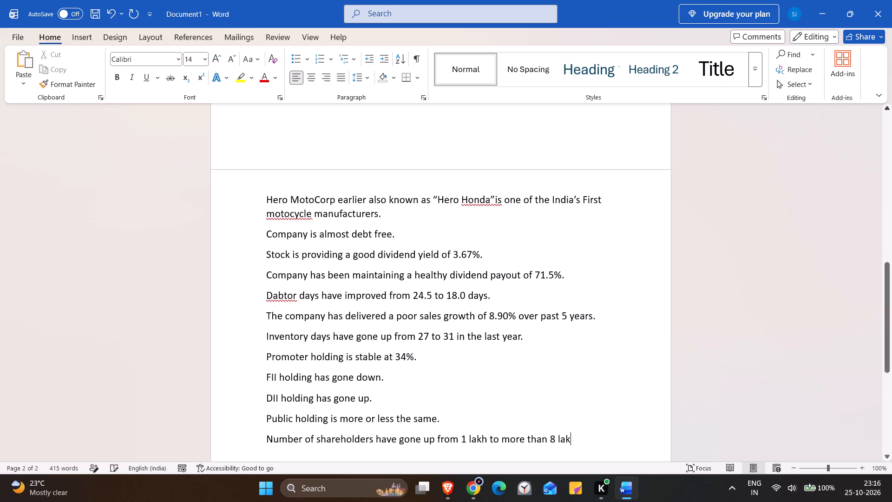
pyautogui.press('h')
# Check the years covered by Screener's shareholding table, end the Word sentence with "in the last 10 years." and start a new paragraph.
pyautogui.hotkey('alt', 'Tab')
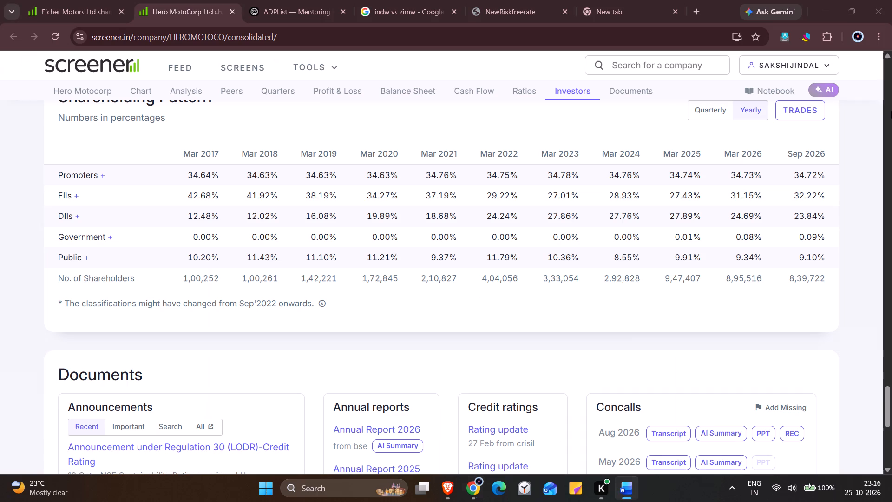
pyautogui.hotkey('alt', 'Tab')
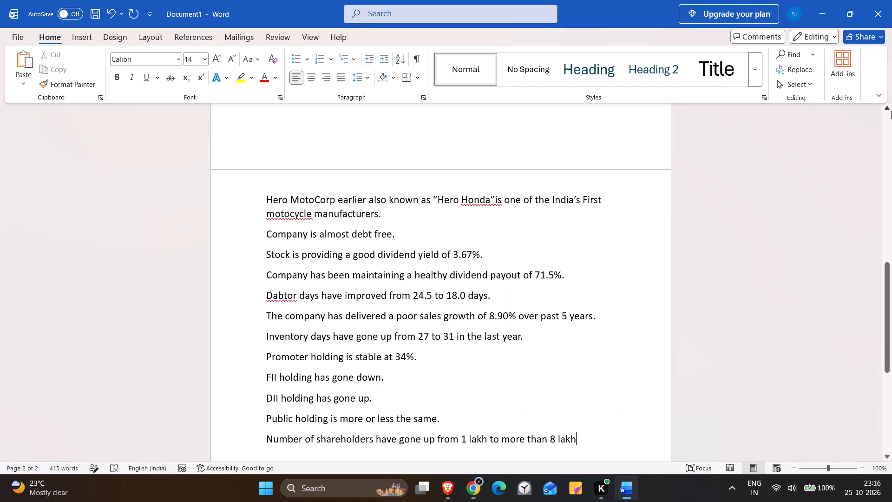
pyautogui.press('space')
pyautogui.write('in the')
pyautogui.press('space')
pyautogui.write('last')
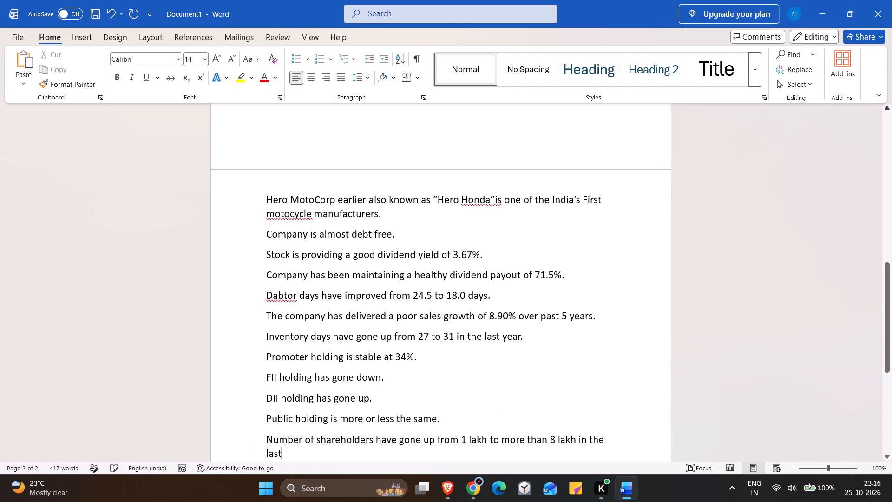
pyautogui.press('space')
pyautogui.write('10')
pyautogui.press('space')
pyautogui.write('year')
pyautogui.write('s.')
pyautogui.press('Return')
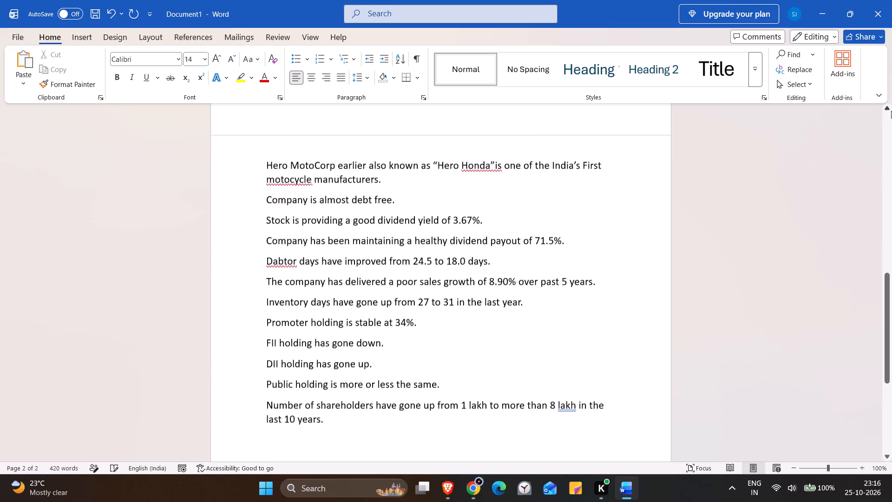
# Look through Hero MotoCorp's Documents section on Screener, expanding the lists of announcements, annual reports and concalls.
pyautogui.hotkey('alt', 'Tab')
pyautogui.scroll(-6, 891, 111)
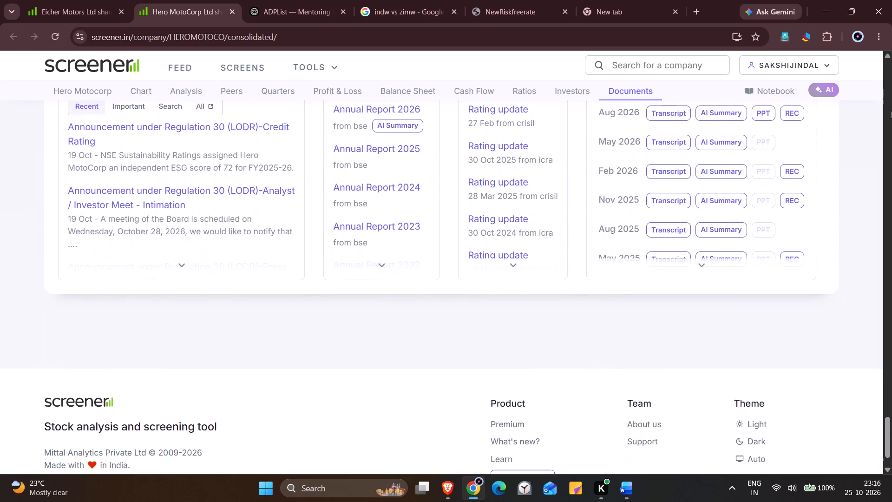
pyautogui.scroll(-4, 891, 111)
pyautogui.scroll(3, 891, 111)
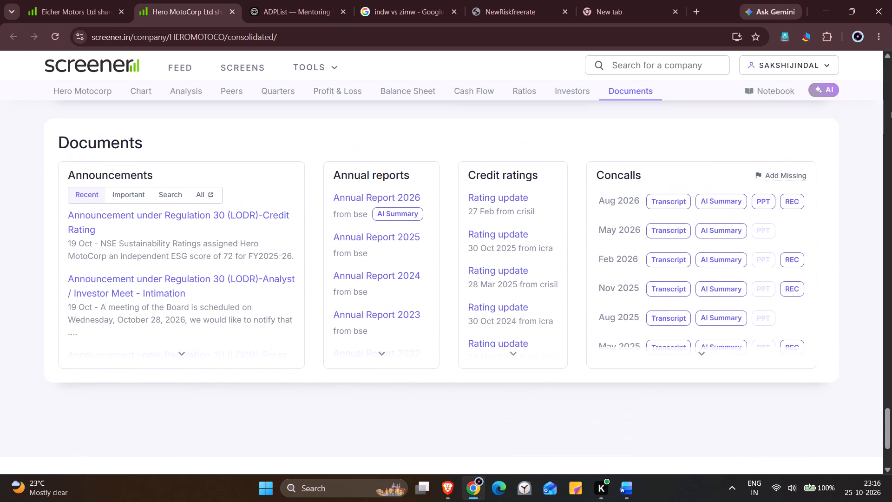
pyautogui.scroll(-1, 891, 111)
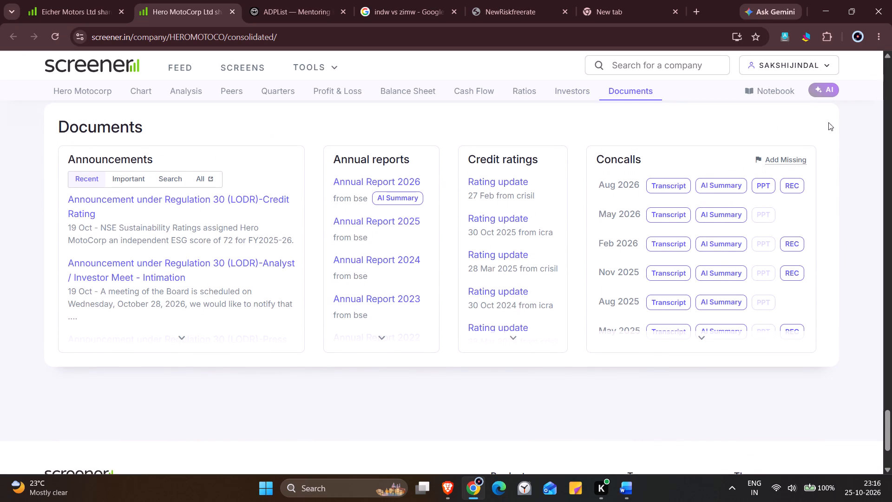
pyautogui.click(705, 337)
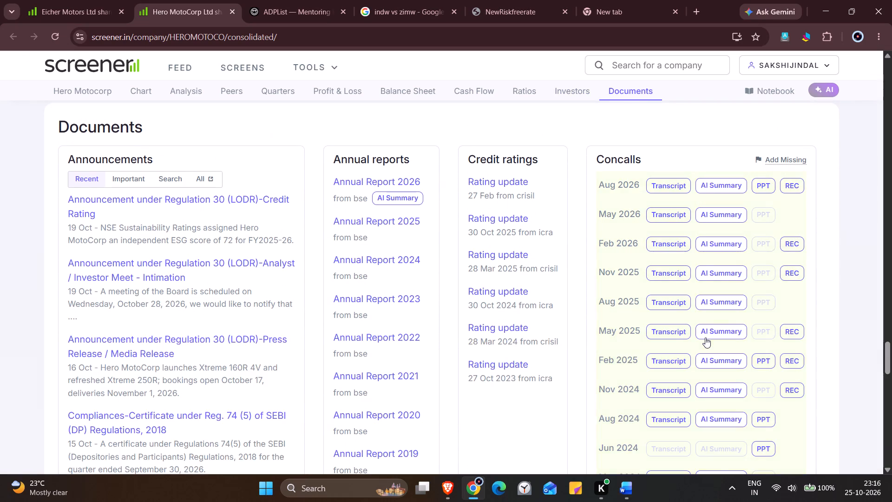
pyautogui.scroll(-4, 705, 337)
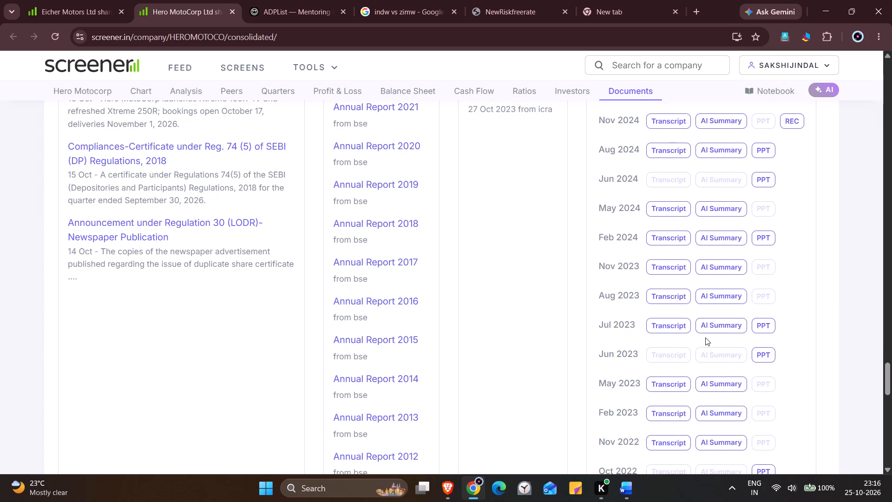
# Examine Hero MotoCorp's quarterly results, profit and loss, growth figures and balance sheet on Screener for further points.
pyautogui.scroll(11, 705, 337)
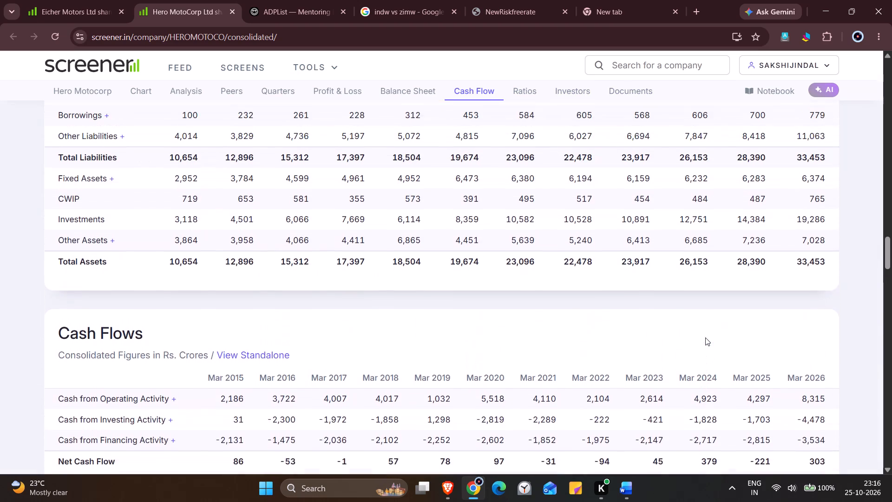
pyautogui.scroll(7, 705, 337)
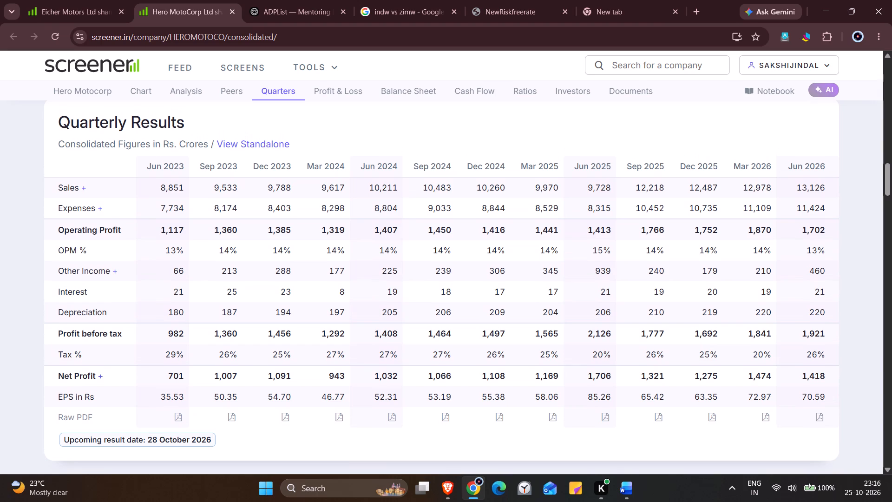
pyautogui.scroll(-1, 705, 337)
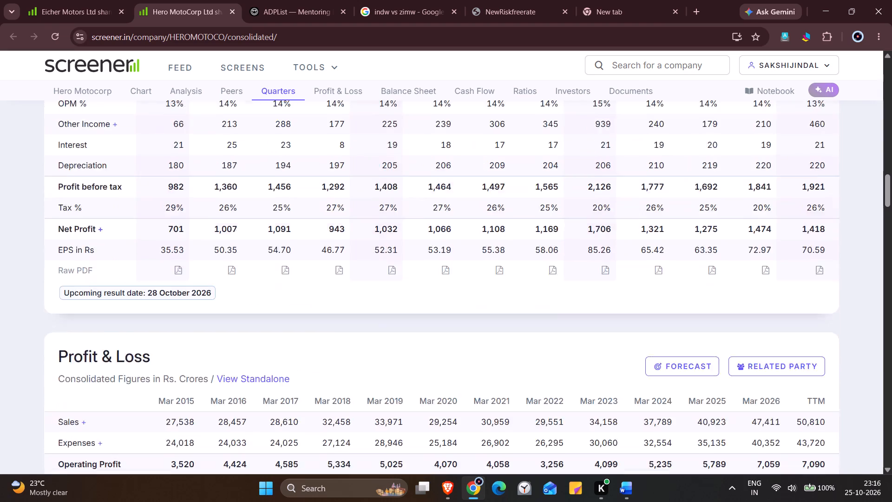
pyautogui.scroll(-5, 705, 337)
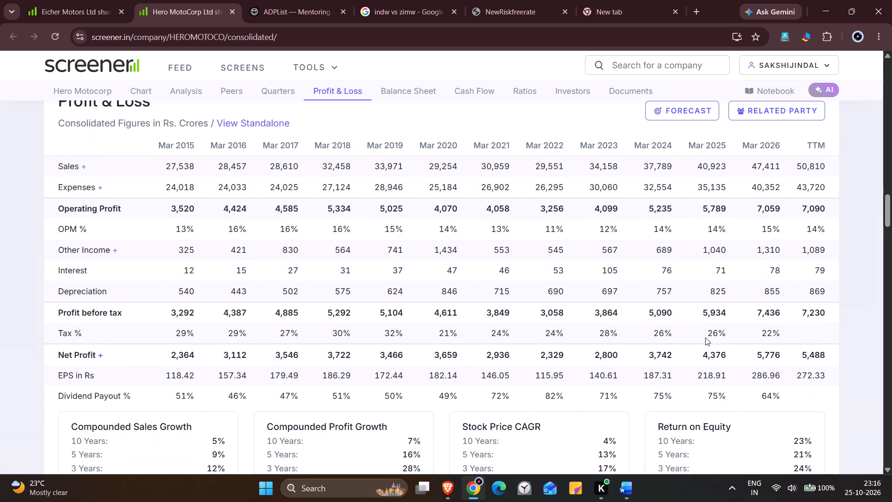
pyautogui.scroll(-3, 705, 337)
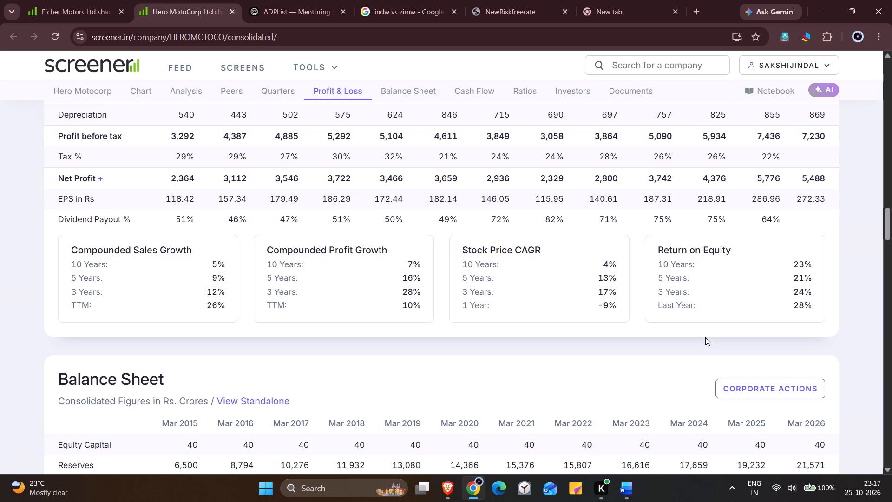
pyautogui.scroll(-1, 705, 337)
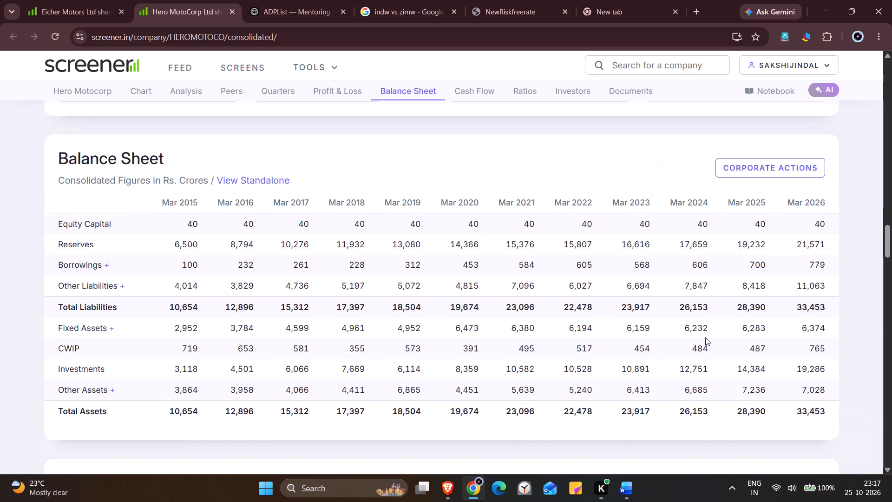
pyautogui.scroll(-2, 705, 337)
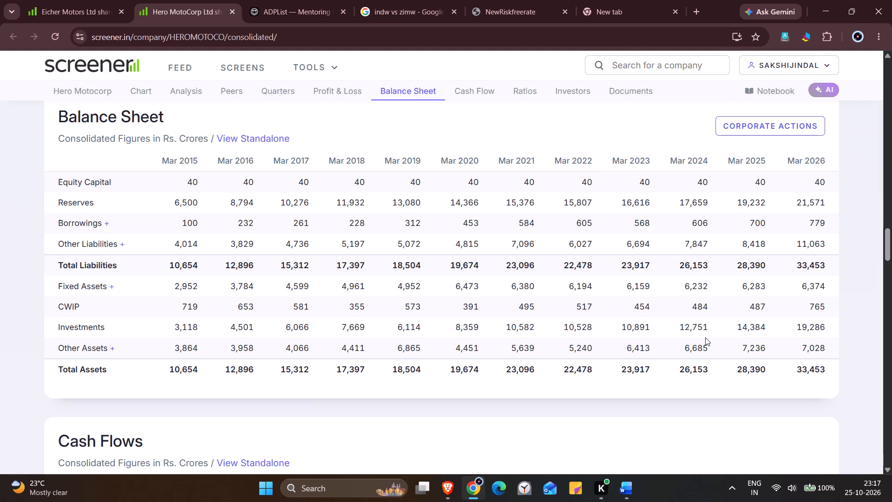
pyautogui.scroll(-1, 705, 337)
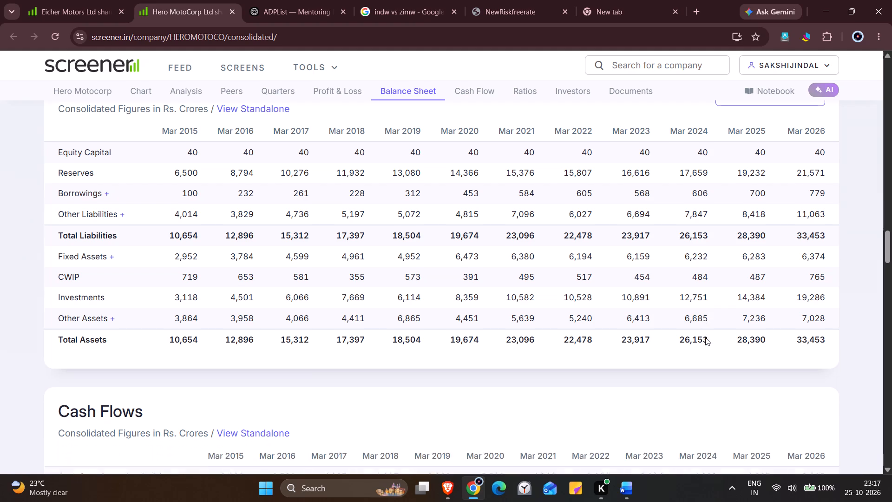
pyautogui.scroll(-2, 705, 337)
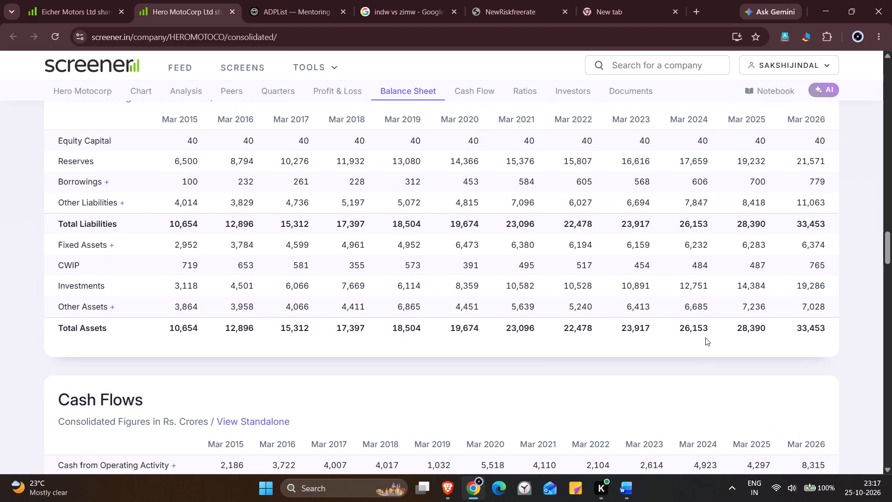
# Return to Word and write "Equity capital is stable from the last 12 years at" in the new paragraph.
pyautogui.hotkey('alt', 'Tab')
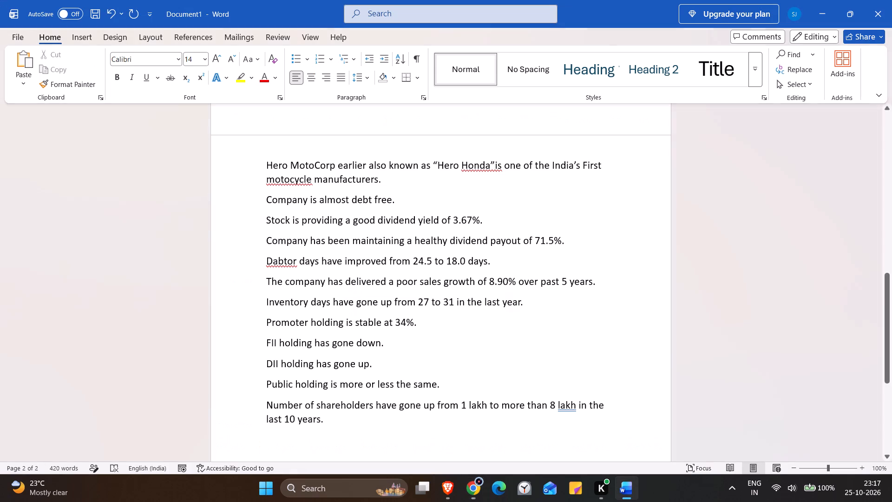
pyautogui.write('Equity capital')
pyautogui.press('space')
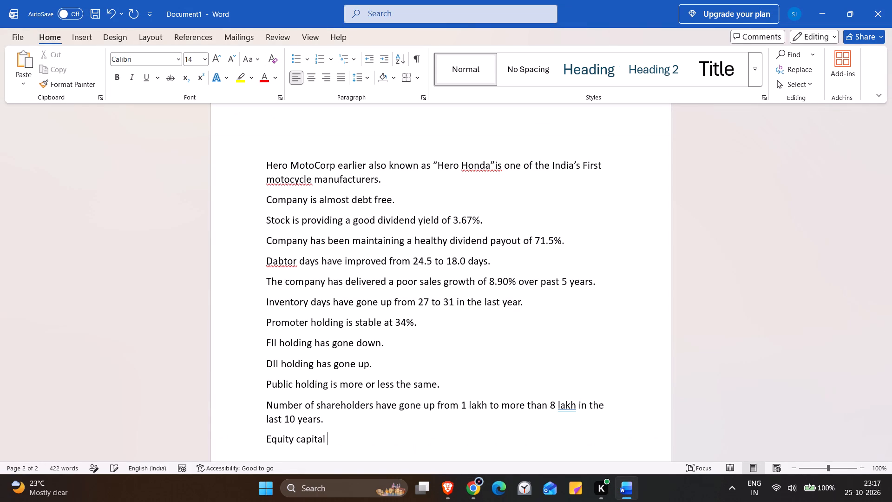
pyautogui.write('is stable from the last')
pyautogui.press('space')
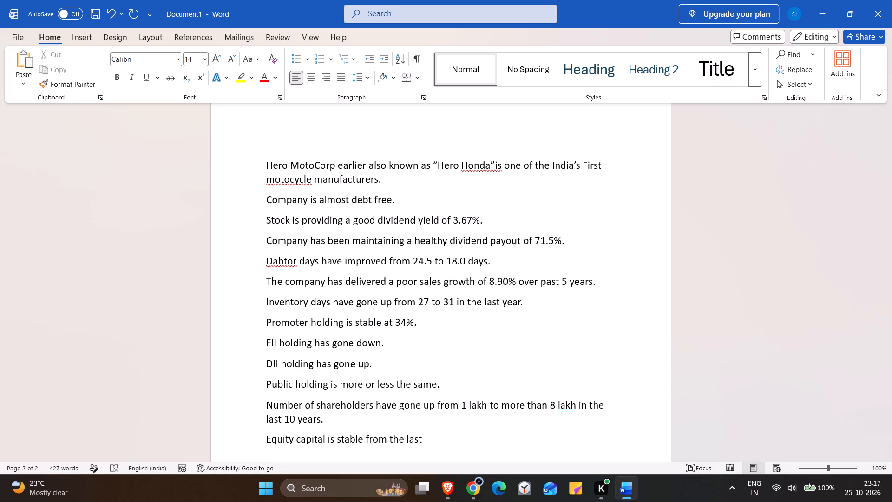
pyautogui.write('12')
pyautogui.press('space')
pyautogui.write('years at')
pyautogui.press('space')
# Check the equity capital row in Screener's balance sheet, end the Word sentence with "40 crores." and start a new paragraph.
pyautogui.hotkey('alt', 'Tab')
pyautogui.hotkey('alt', 'Tab')
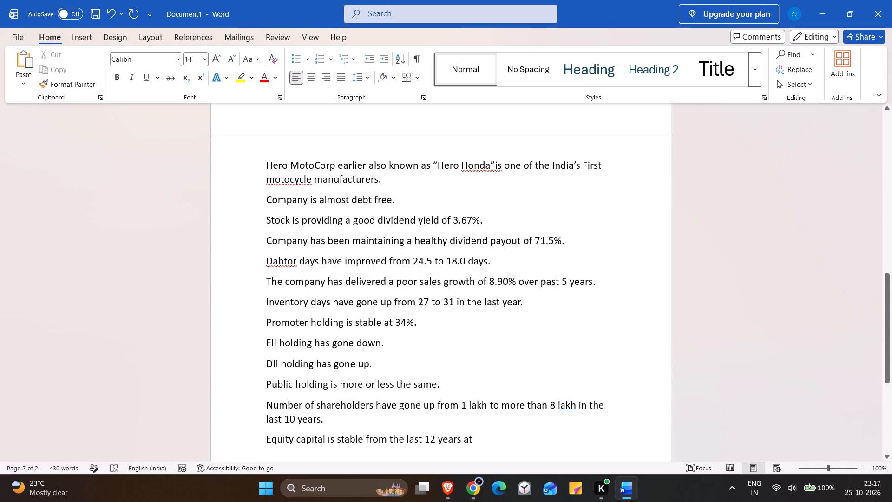
pyautogui.press('BackSpace')
pyautogui.press('space')
pyautogui.write('40')
pyautogui.hotkey('alt', 'Tab')
pyautogui.scroll(1, 584, 401)
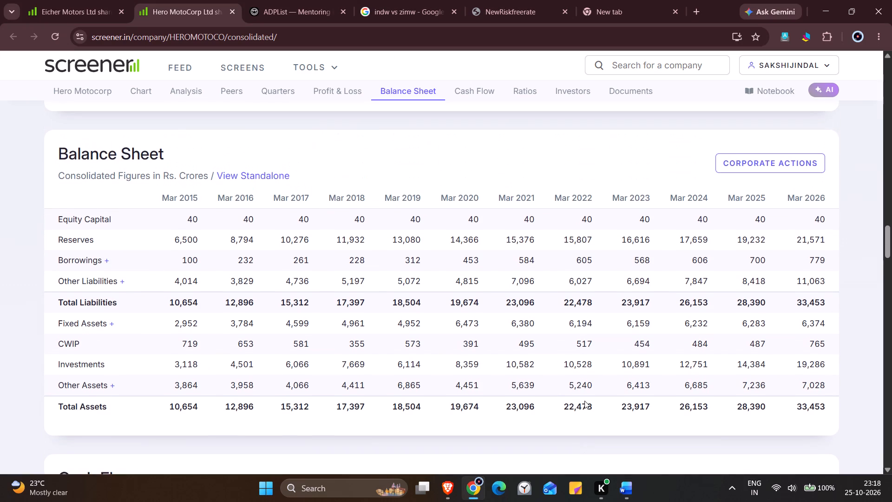
pyautogui.scroll(2, 584, 401)
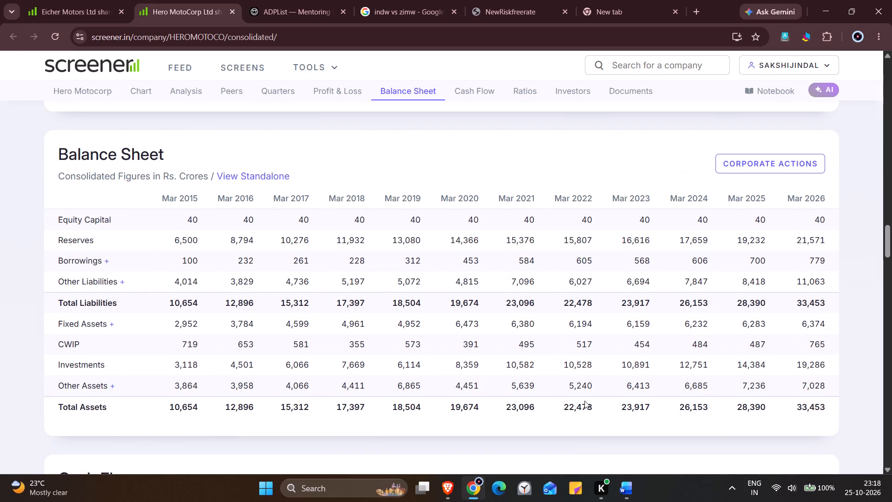
pyautogui.hotkey('alt', 'Tab')
pyautogui.press('space')
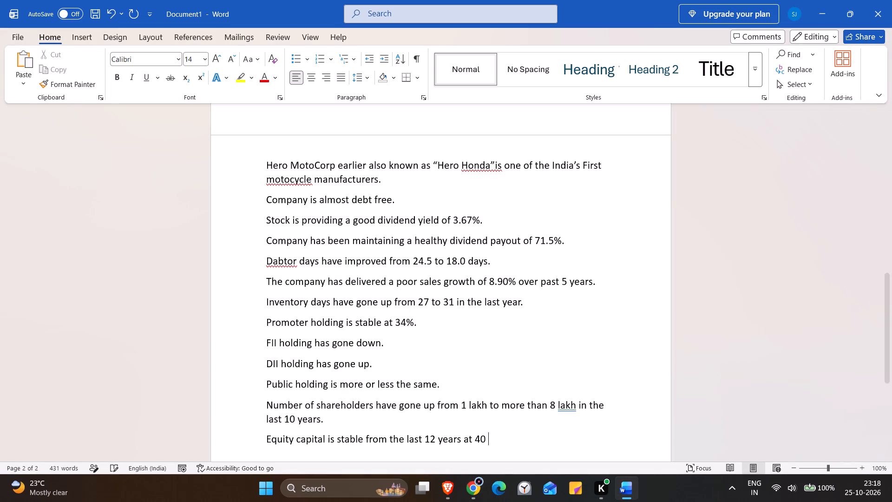
pyautogui.write('crorw')
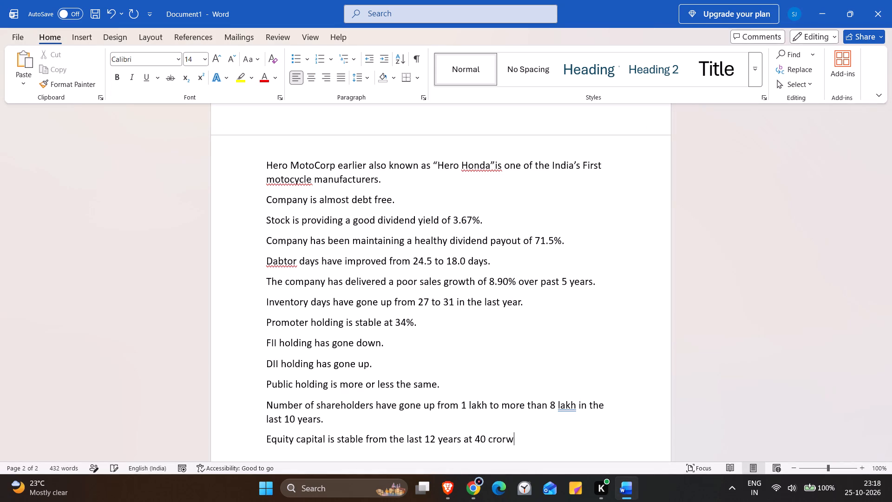
pyautogui.press('BackSpace')
pyautogui.write('es')
pyautogui.press('.')
pyautogui.press('Return')
# Check the reserves in Screener's balance sheet and write "Reserves are at 21,500 crores" in the new Word paragraph.
pyautogui.hotkey('alt', 'Tab')
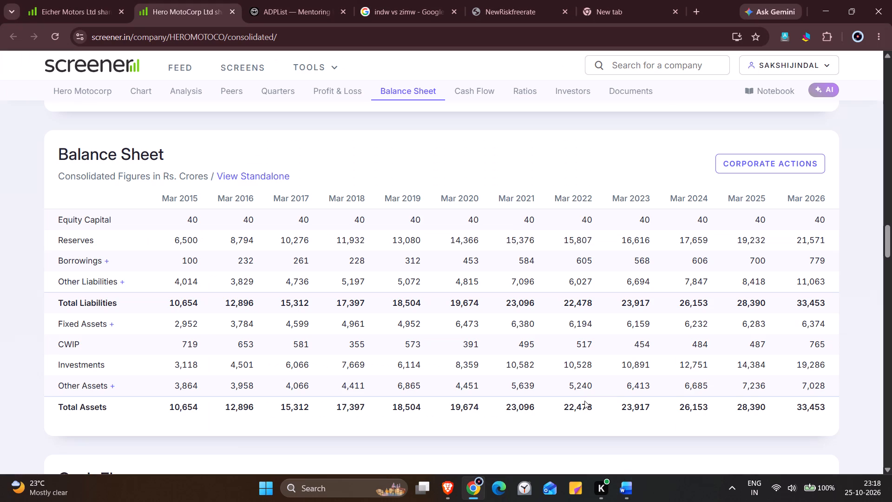
pyautogui.scroll(-1, 584, 401)
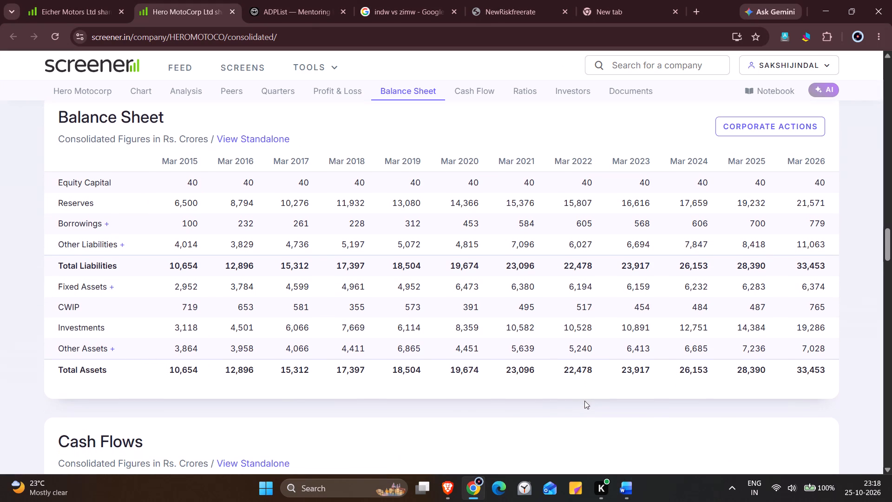
pyautogui.hotkey('alt', 'Tab')
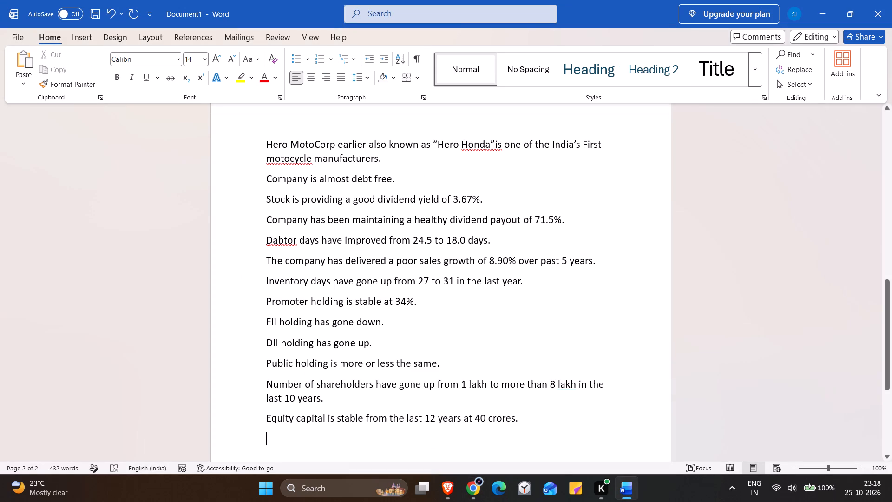
pyautogui.write('Rese')
pyautogui.press('r')
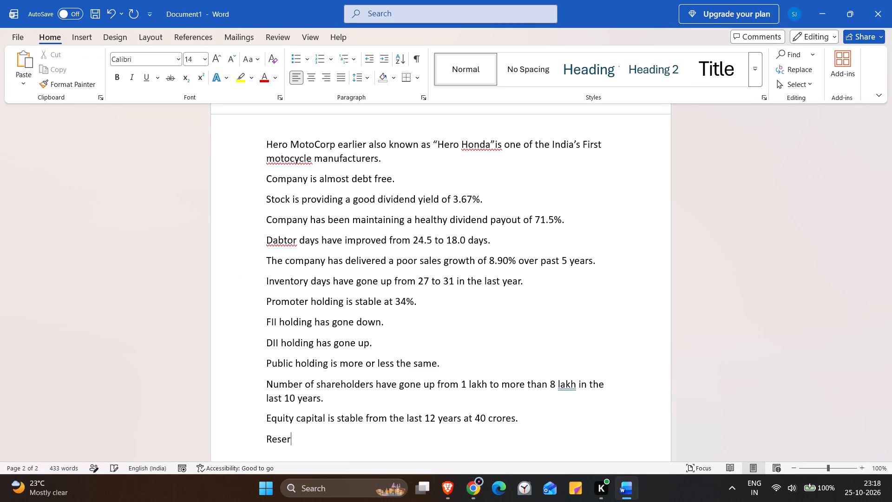
pyautogui.write('ves')
pyautogui.press('space')
pyautogui.write('are at')
pyautogui.press('space')
pyautogui.hotkey('alt', 'Tab')
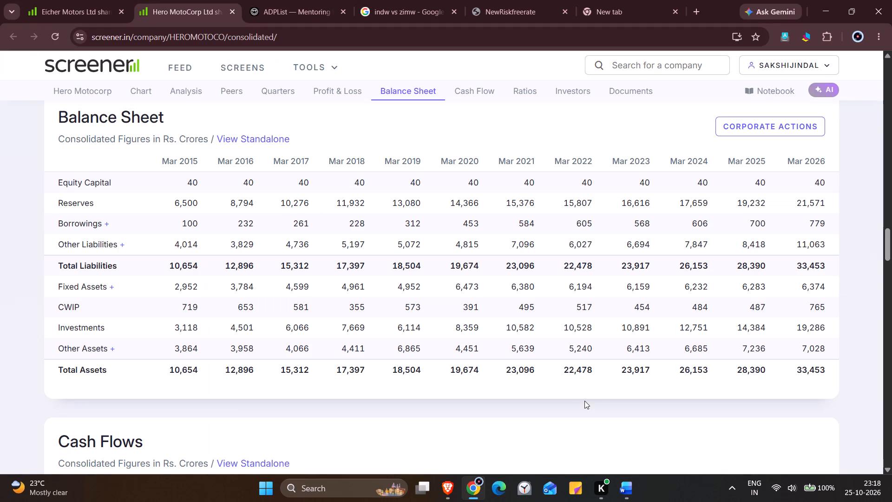
pyautogui.hotkey('alt', 'Tab')
pyautogui.write('21')
pyautogui.press(',')
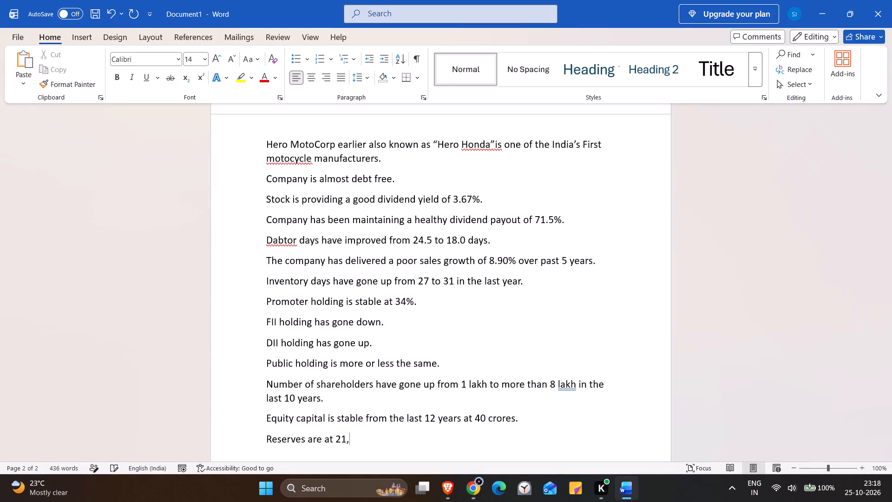
pyautogui.write('500')
pyautogui.press('space')
pyautogui.hotkey('alt', 'Tab')
pyautogui.hotkey('alt', 'Tab')
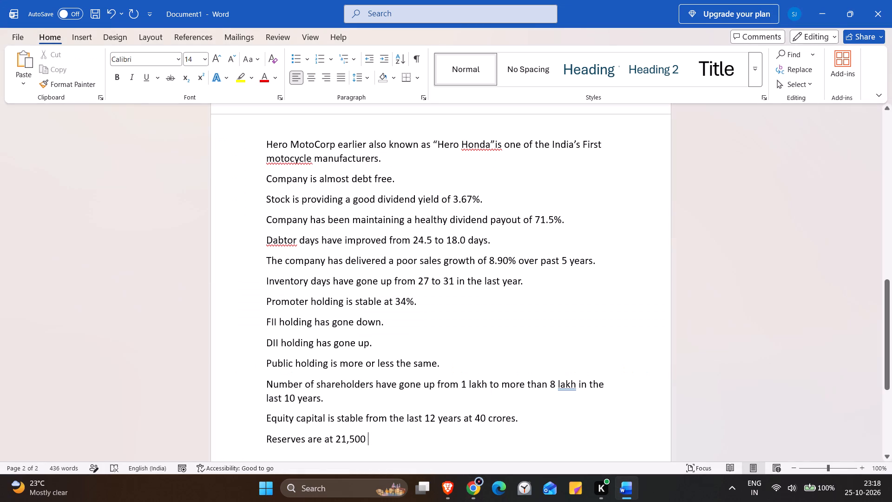
pyautogui.write('crores')
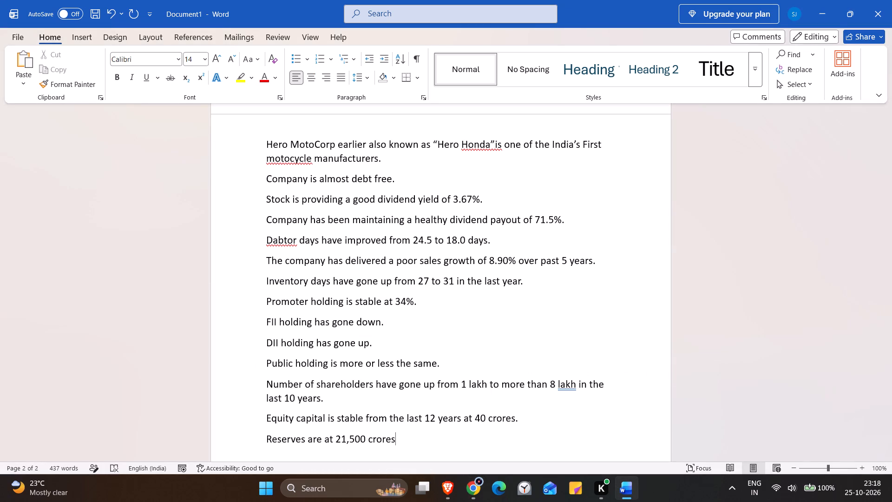
# Complete the reserves sentence with "according to the 2026 results." and start a new paragraph.
pyautogui.press('space')
pyautogui.press('i')
pyautogui.press('BackSpace')
pyautogui.write('according to')
pyautogui.press('space')
pyautogui.write('th e')
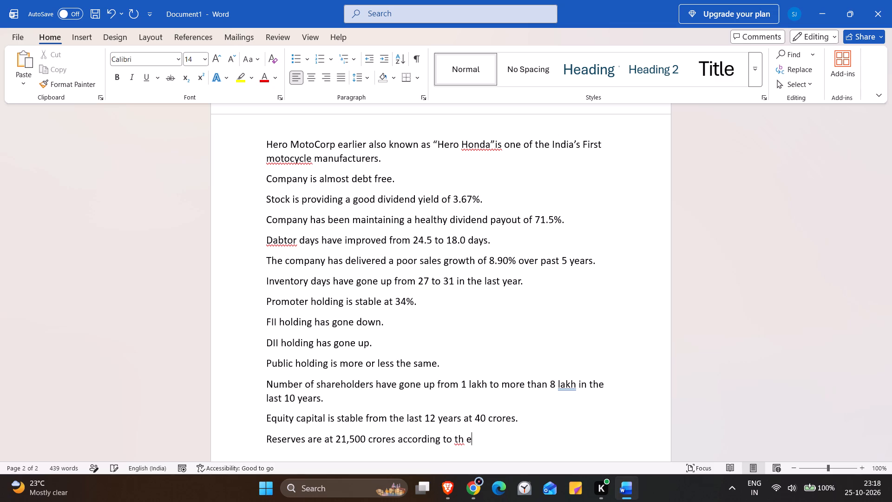
pyautogui.press('BackSpace')
pyautogui.press('BackSpace')
pyautogui.write('e')
pyautogui.press('space')
pyautogui.write('2027')
pyautogui.press('space')
pyautogui.press('BackSpace')
pyautogui.press('BackSpace')
pyautogui.write('6')
pyautogui.press('space')
pyautogui.write('res')
pyautogui.write('ults')
pyautogui.press('Return')
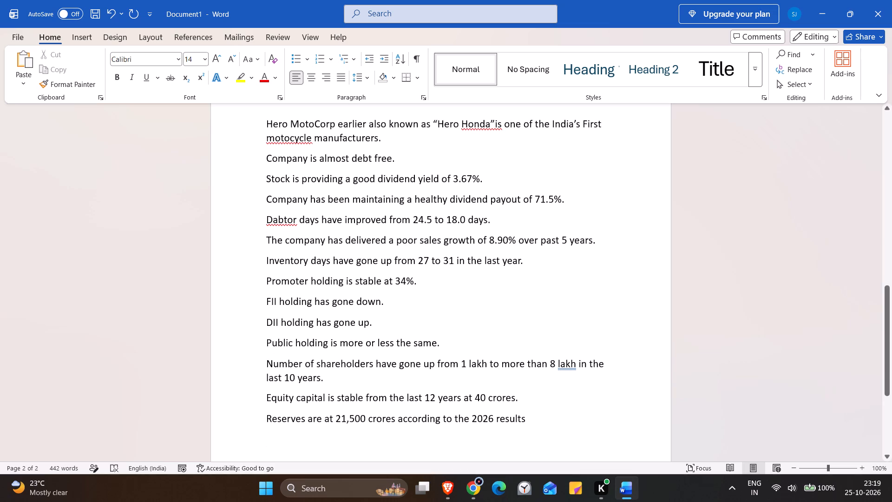
pyautogui.press('BackSpace')
pyautogui.press('.')
pyautogui.press('Return')
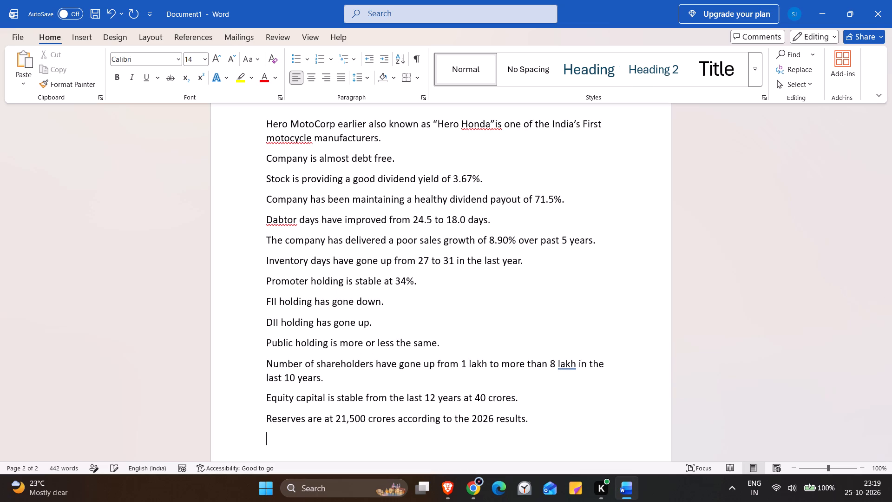
# Check the borrowings in Screener's balance sheet, write "Borrowings are at 779 crores." in Word and start a new paragraph.
pyautogui.hotkey('alt', 'Tab')
pyautogui.scroll(-3, 584, 401)
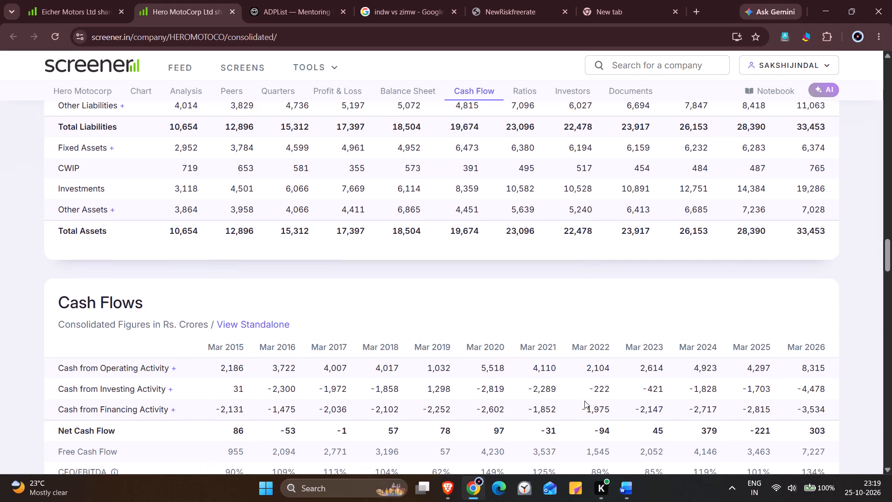
pyautogui.scroll(-1, 584, 401)
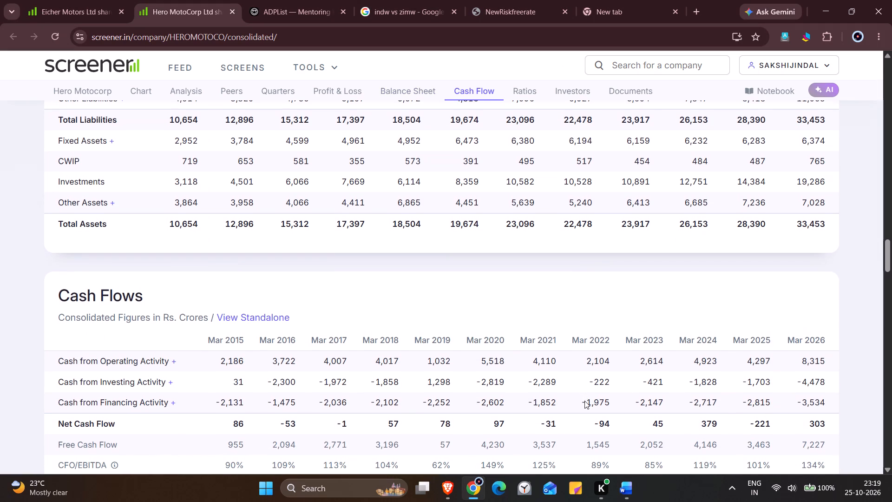
pyautogui.scroll(4, 584, 401)
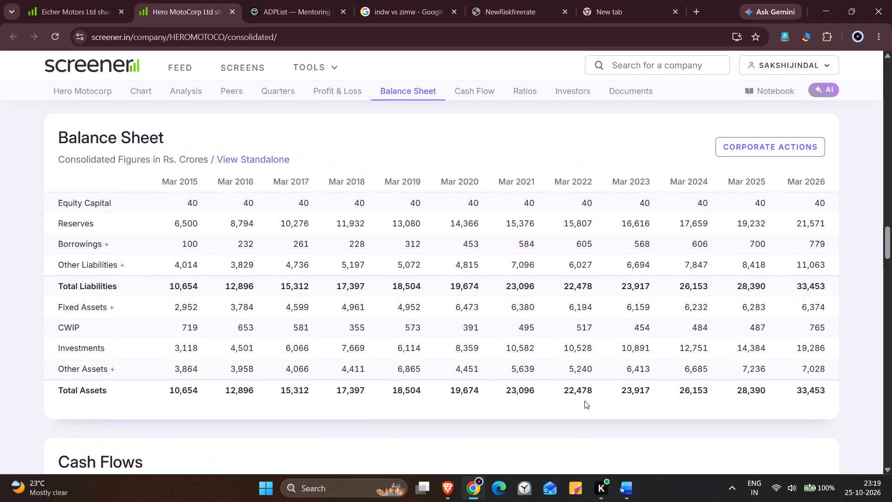
pyautogui.hotkey('alt', 'Tab')
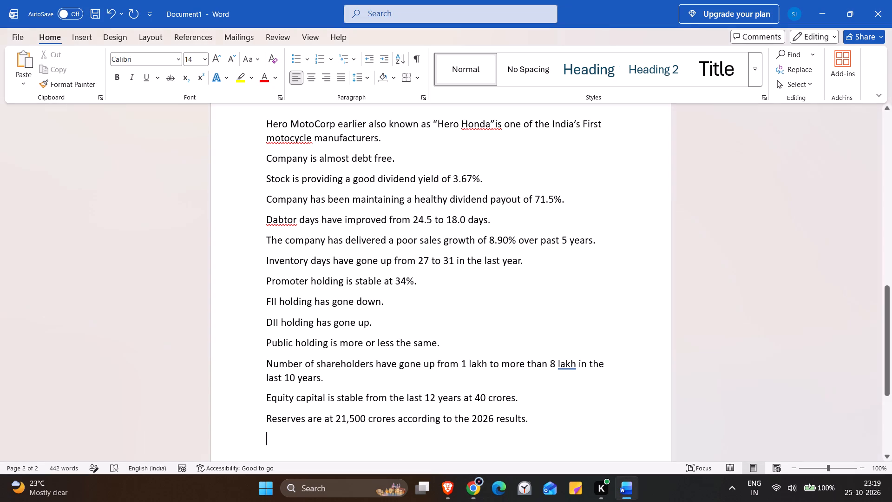
pyautogui.write('Borro')
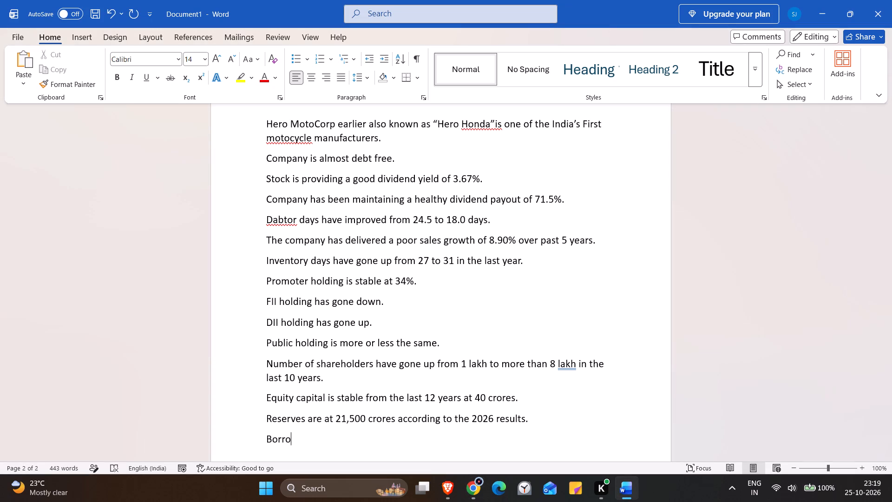
pyautogui.write('win')
pyautogui.write('gs are at')
pyautogui.press('space')
pyautogui.hotkey('alt', 'Tab')
pyautogui.hotkey('alt', 'Tab')
pyautogui.write('779')
pyautogui.press('space')
pyautogui.write('crores')
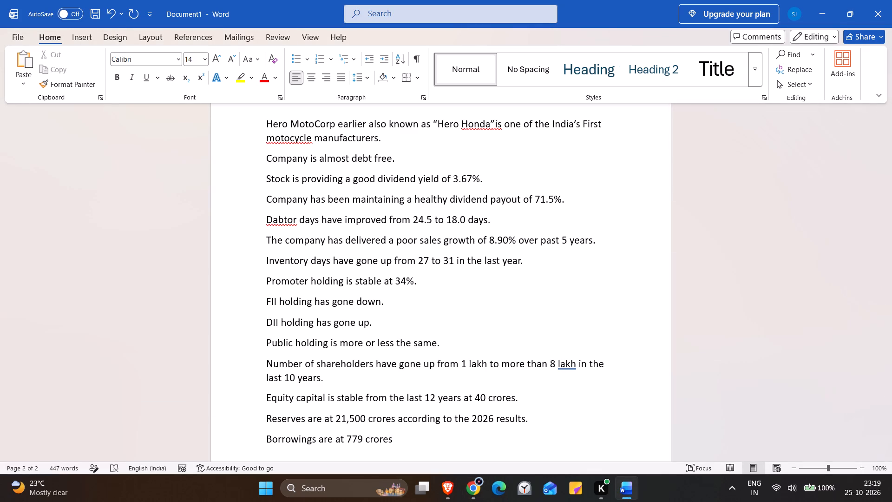
pyautogui.press('.')
pyautogui.press('Return')
# Return to Screener and look over Hero MotoCorp's Cash Flows table for the next point.
pyautogui.hotkey('alt', 'Tab')
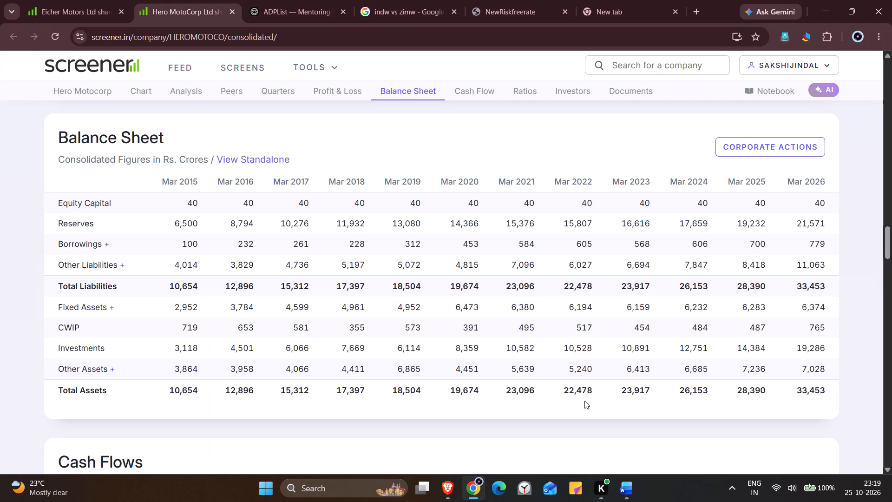
pyautogui.scroll(-3, 584, 401)
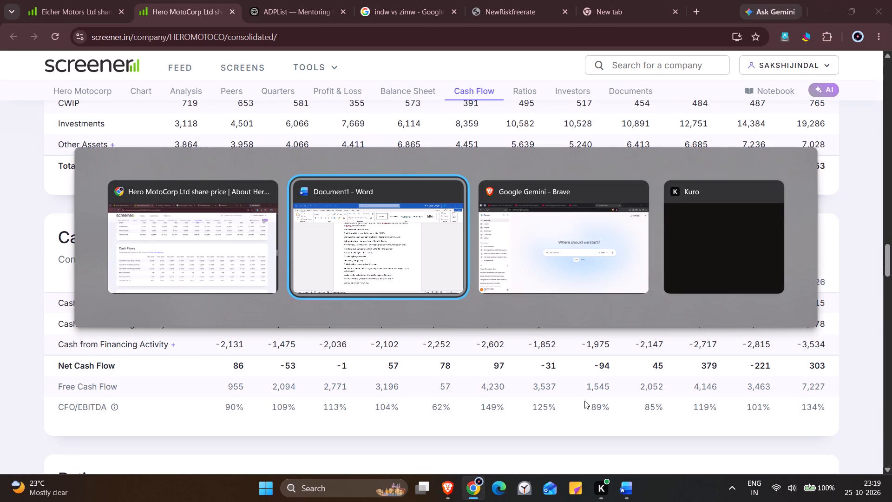
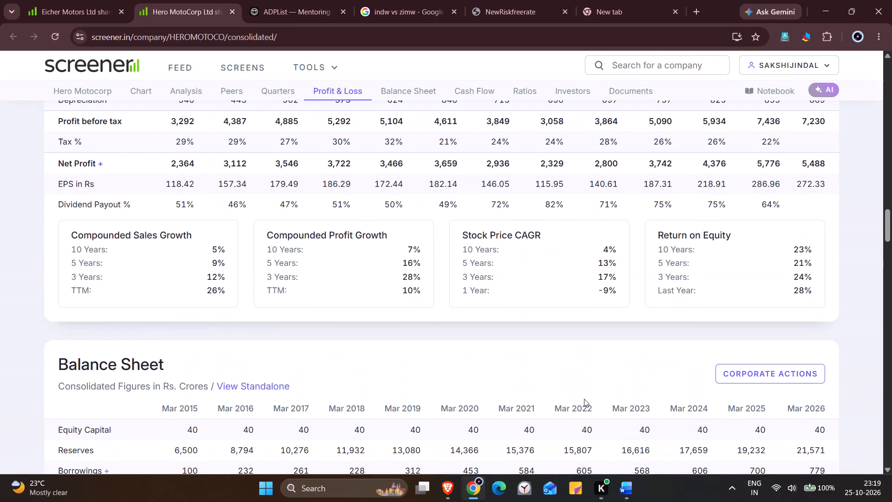
# Check Hero MotoCorp's Mar 2026 net profit in Screener's Profit & Loss table and write "Net profit was 5776 crores last year" in Word.
pyautogui.scroll(1, 584, 399)
pyautogui.scroll(-1, 584, 399)
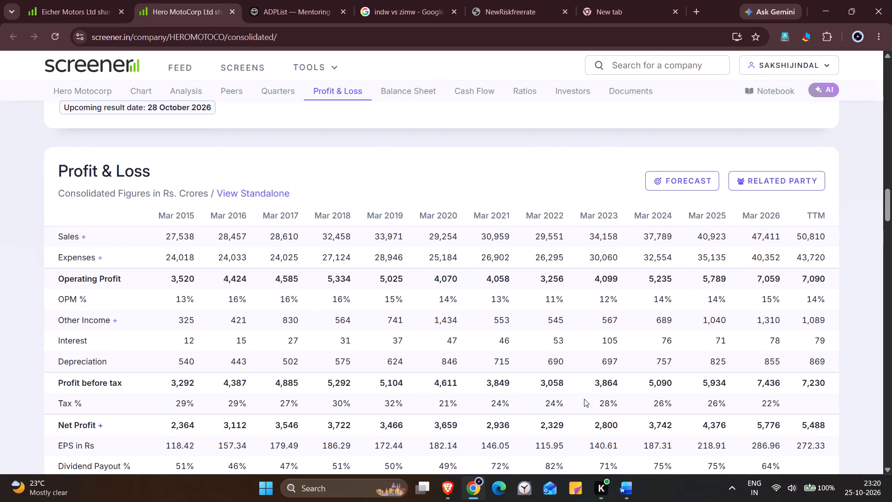
pyautogui.scroll(-1, 584, 399)
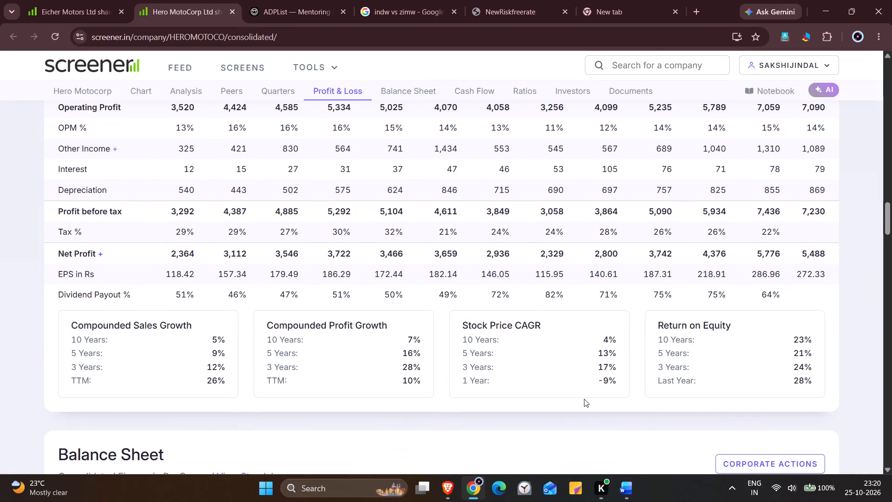
pyautogui.hotkey('alt', 'Tab')
pyautogui.write('Net')
pyautogui.press('space')
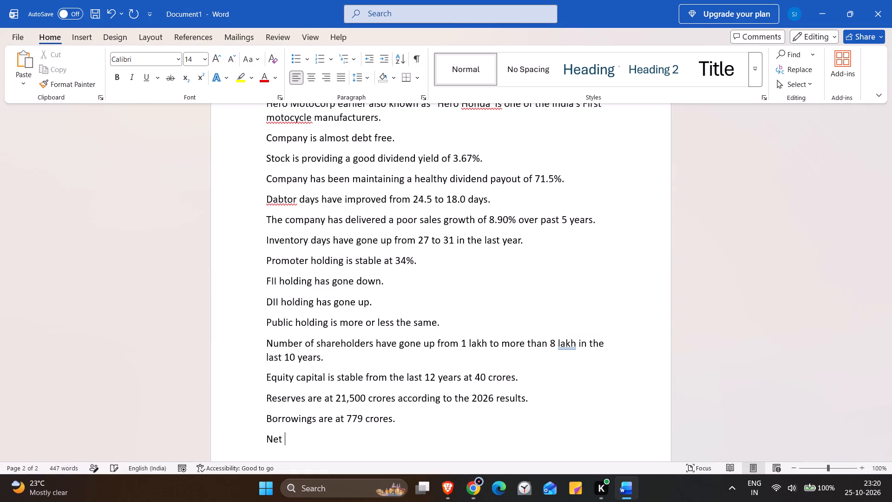
pyautogui.write('pr')
pyautogui.write('of')
pyautogui.write('it was')
pyautogui.press('space')
pyautogui.hotkey('alt', 'Tab')
pyautogui.hotkey('alt', 'Tab')
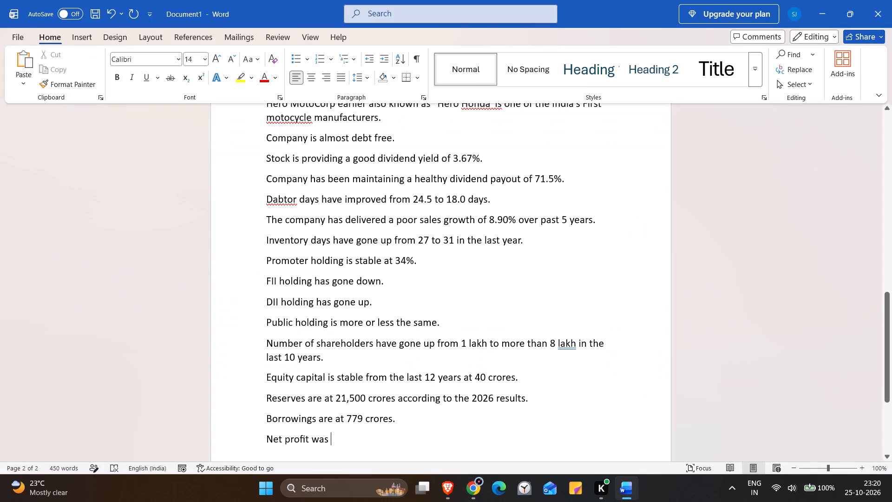
pyautogui.write('5776 crores')
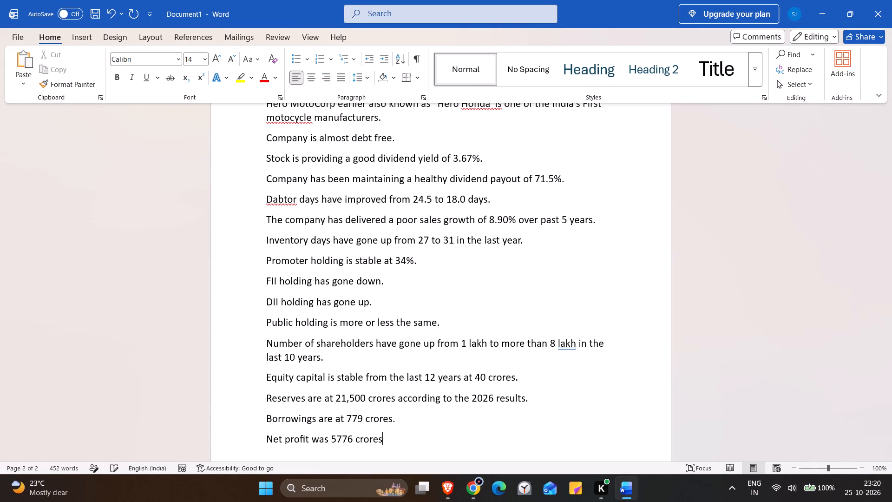
pyautogui.press('space')
pyautogui.write('last')
pyautogui.press('space')
pyautogui.write('year')
# Continue the net profit sentence with ", and Cash flow from operating activities".
pyautogui.write(', anf')
pyautogui.press('space')
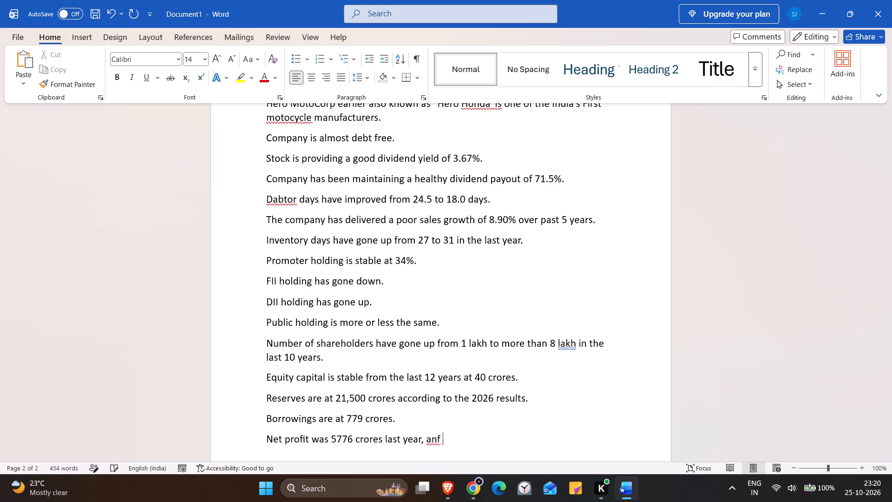
pyautogui.press('BackSpace')
pyautogui.press('BackSpace')
pyautogui.write('d')
pyautogui.press('space')
pyautogui.write('Cash')
pyautogui.press('space')
pyautogui.write('flow from')
pyautogui.press('space')
pyautogui.write('operating activit')
pyautogui.write('ies')
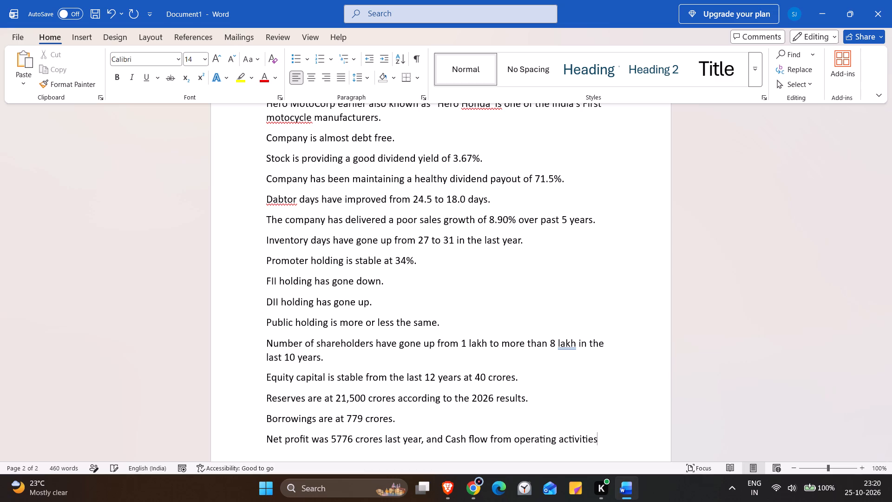
pyautogui.press('space')
# Check Mar 2026 cash from operating activity in Screener's Cash Flows table and extend the Word sentence with "were 8315 crores".
pyautogui.hotkey('alt', 'Tab')
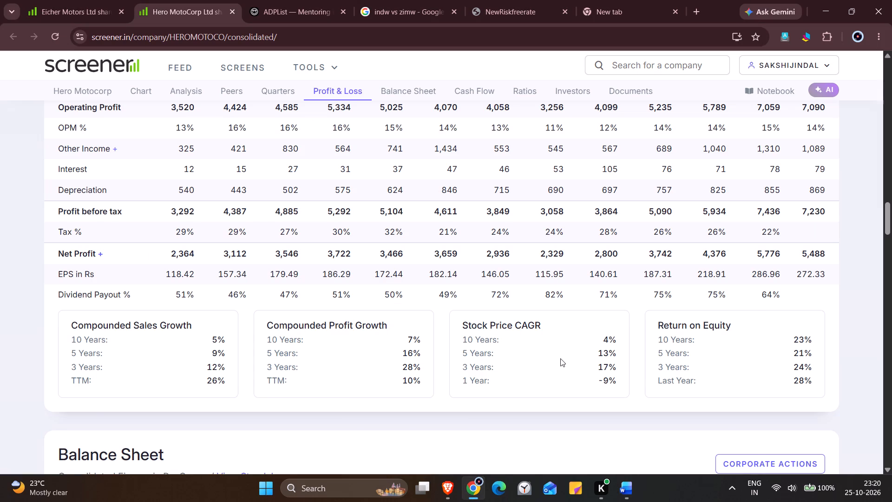
pyautogui.scroll(-5, 560, 358)
pyautogui.scroll(2, 560, 358)
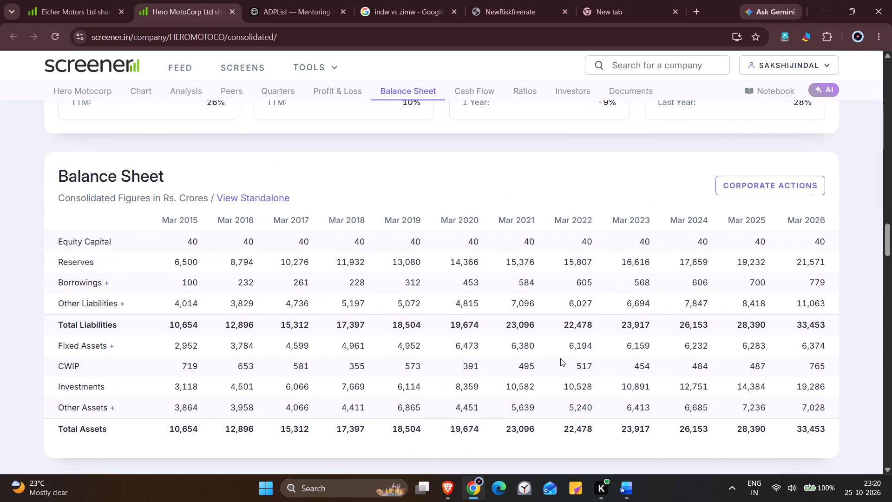
pyautogui.scroll(-4, 560, 358)
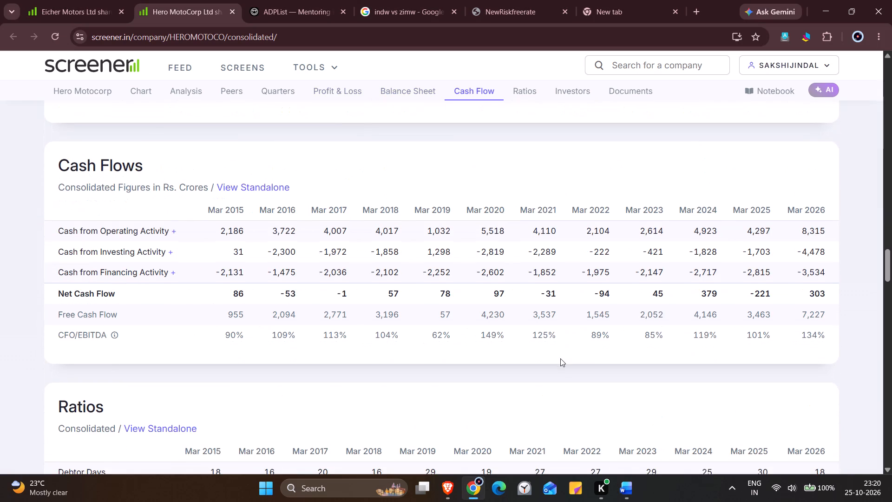
pyautogui.hotkey('alt', 'Tab')
pyautogui.write('wew')
pyautogui.press('space')
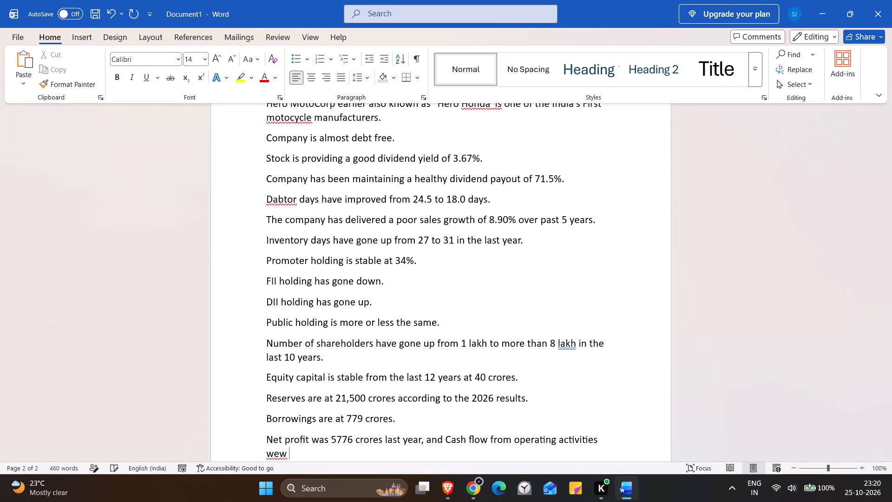
pyautogui.hotkey('alt', 'Tab')
pyautogui.hotkey('alt', 'Tab')
pyautogui.press('BackSpace')
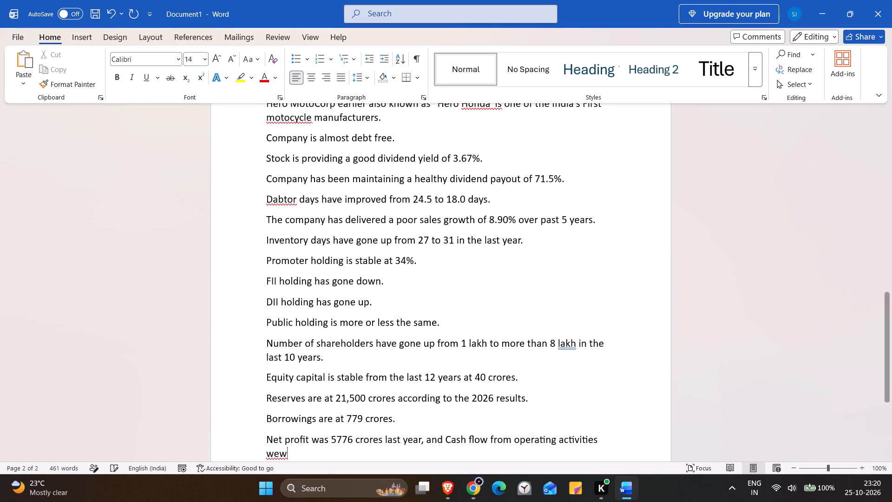
pyautogui.press('BackSpace')
pyautogui.write('re')
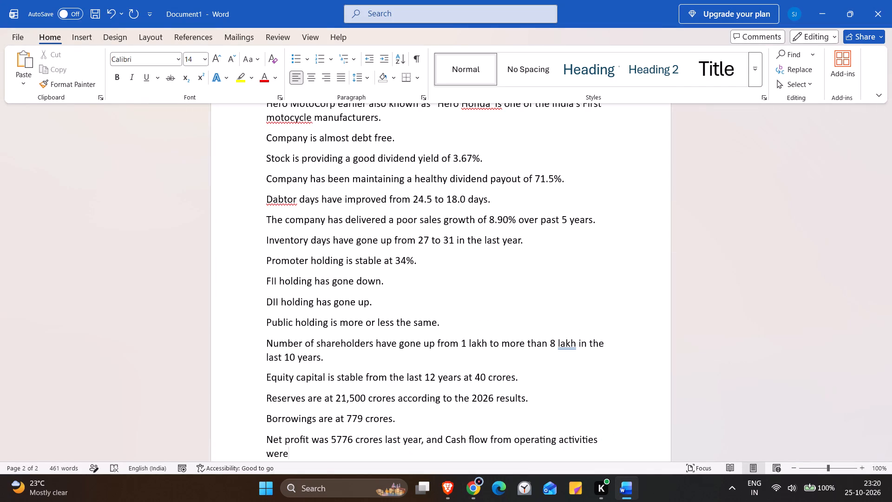
pyautogui.scroll(-3, 560, 358)
pyautogui.hotkey('alt', 'Tab')
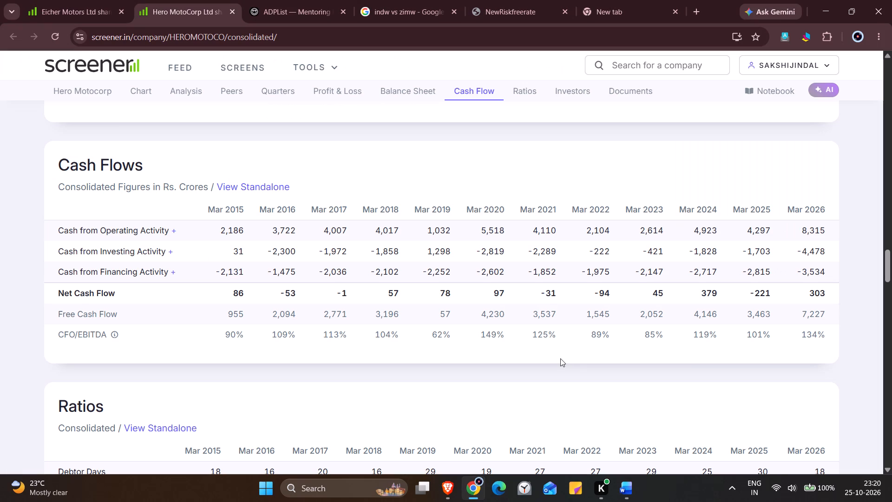
pyautogui.hotkey('alt', 'Tab')
pyautogui.press('space')
pyautogui.write('8315 cror')
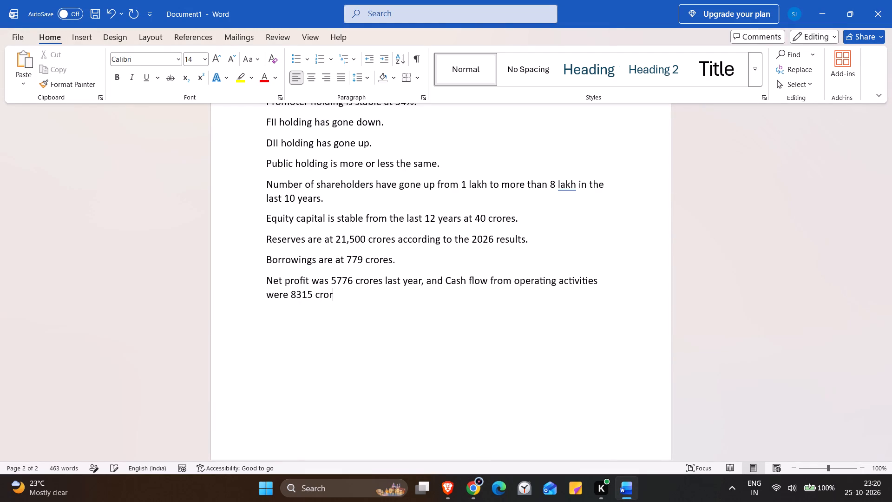
pyautogui.press('BackSpace')
pyautogui.write('res')
# Return to Screener and compare Hero MotoCorp's Profit & Loss, Balance Sheet, Cash Flows and Ratios tables for further points.
pyautogui.hotkey('alt', 'Tab')
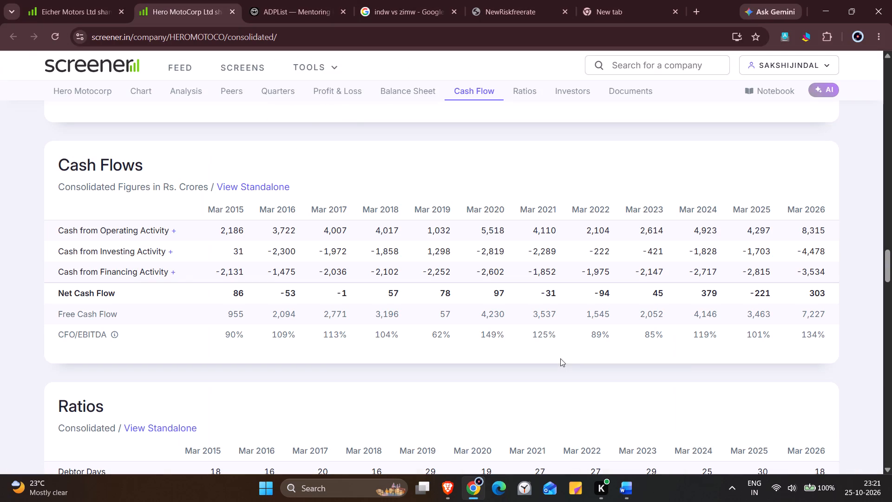
pyautogui.scroll(1, 560, 358)
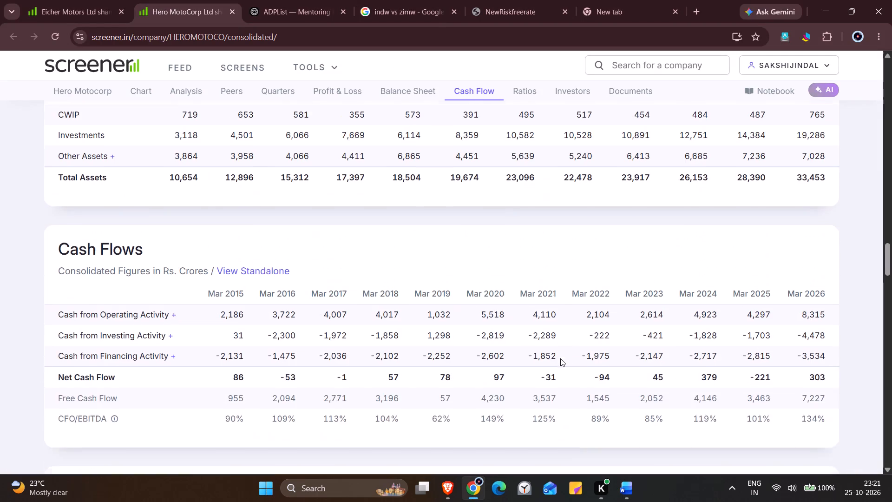
pyautogui.scroll(9, 560, 358)
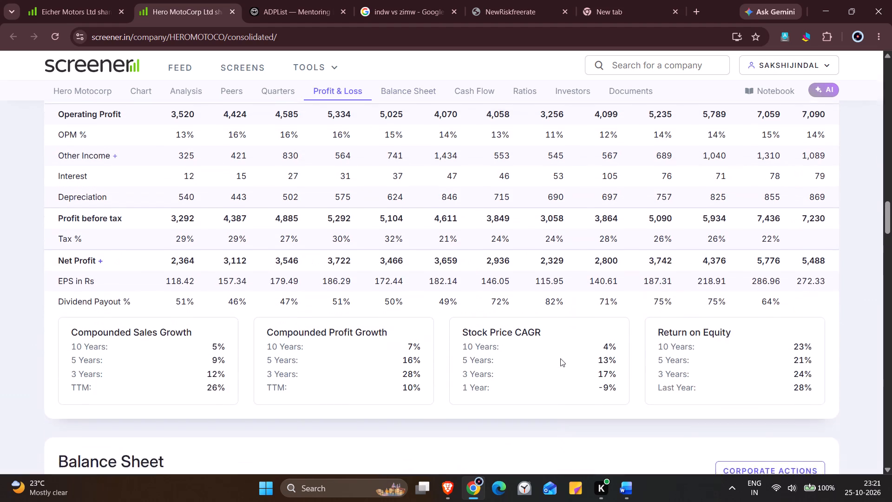
pyautogui.scroll(3, 560, 358)
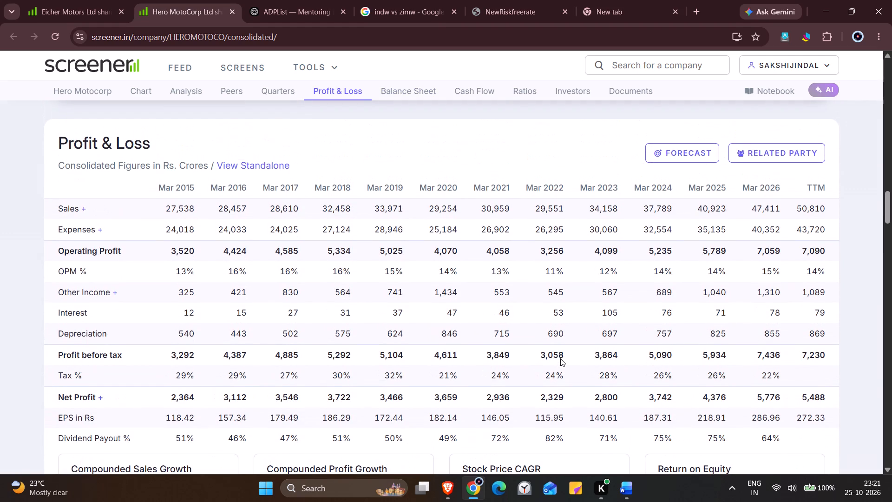
pyautogui.scroll(-2, 560, 358)
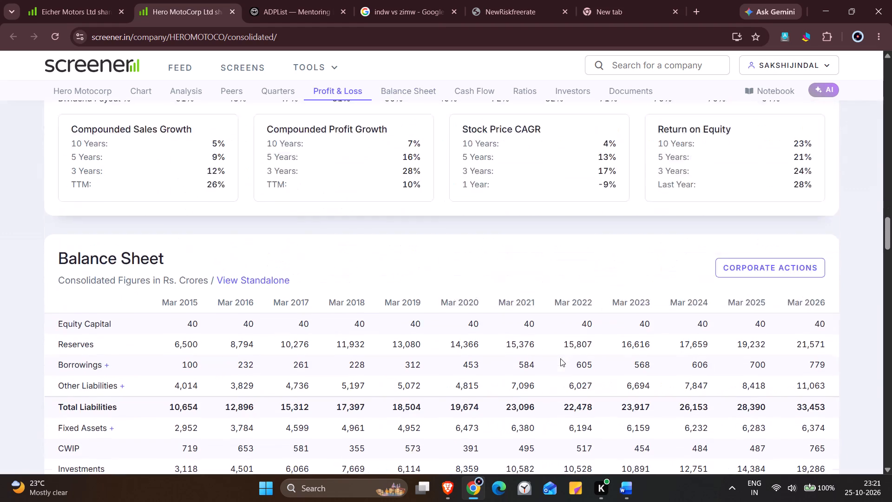
pyautogui.scroll(-6, 560, 358)
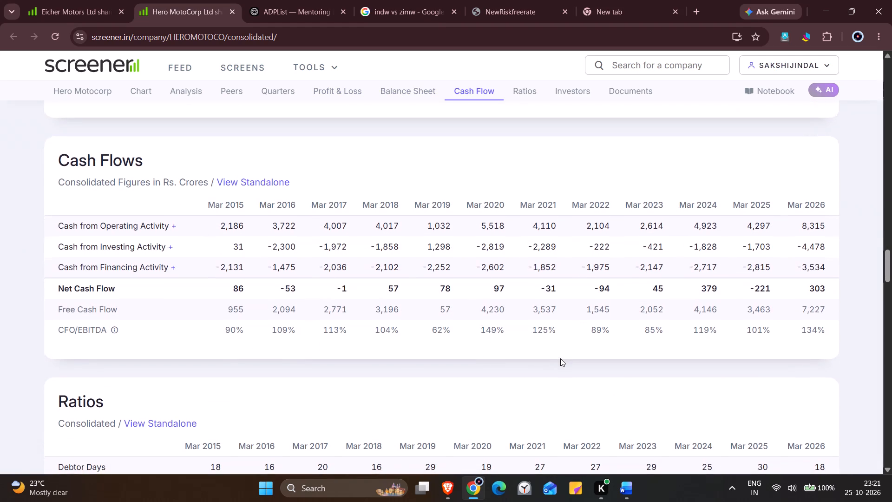
pyautogui.scroll(8, 560, 358)
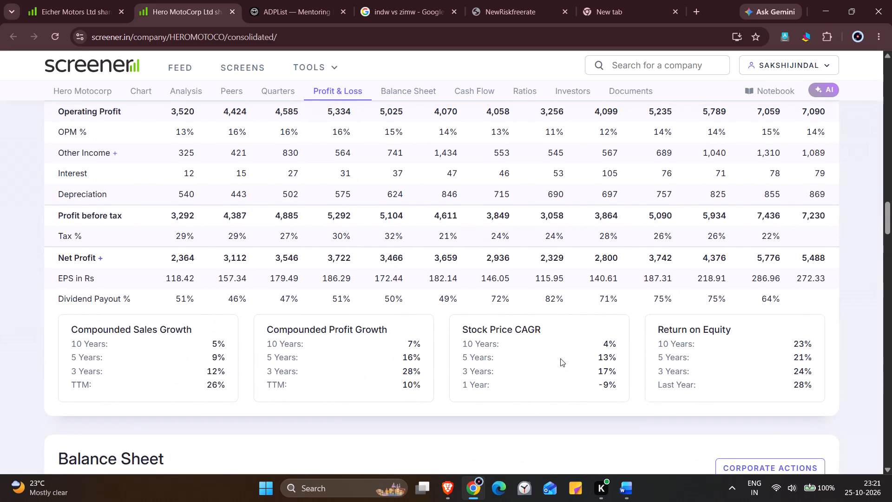
pyautogui.scroll(2, 560, 358)
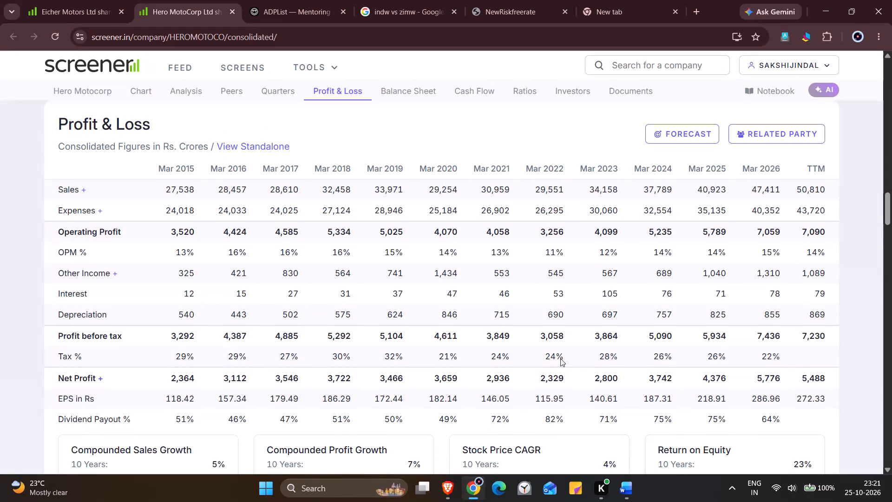
pyautogui.scroll(-11, 560, 358)
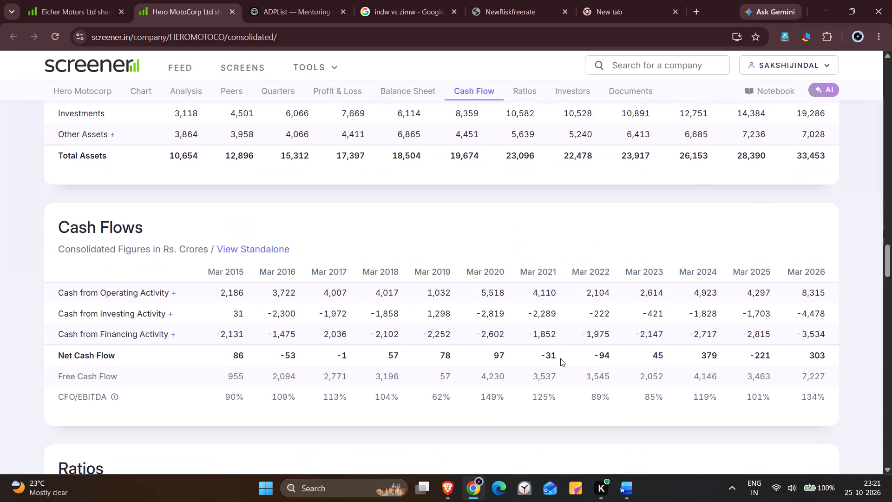
pyautogui.scroll(-1, 560, 358)
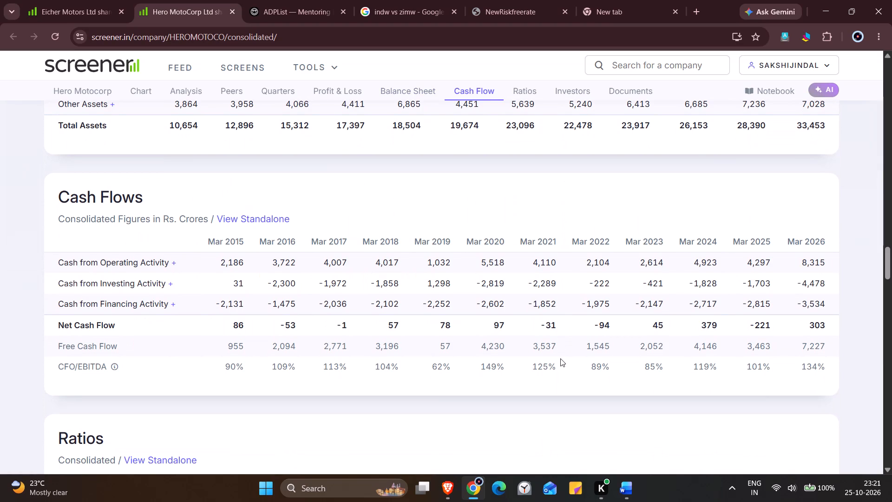
pyautogui.scroll(-4, 238, 273)
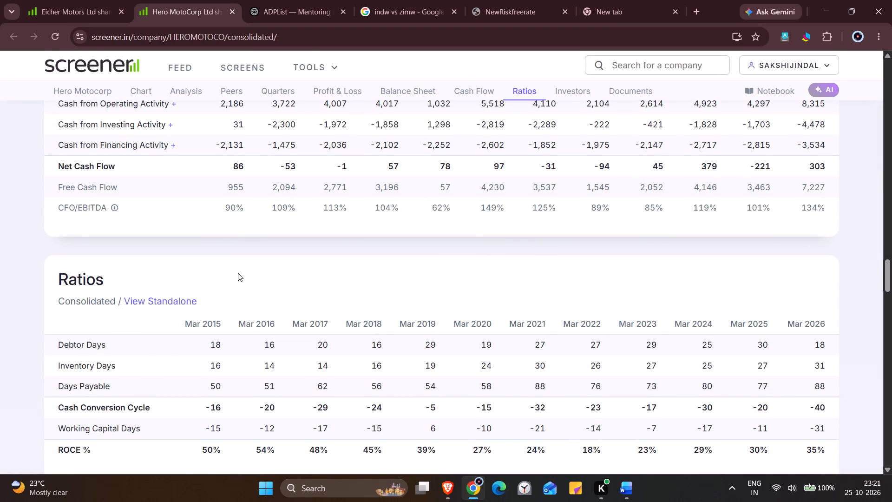
# Search Google for "can cash flow from operating activities can be higher than the net profit" and read the overview's explanation.
pyautogui.click(615, 0)
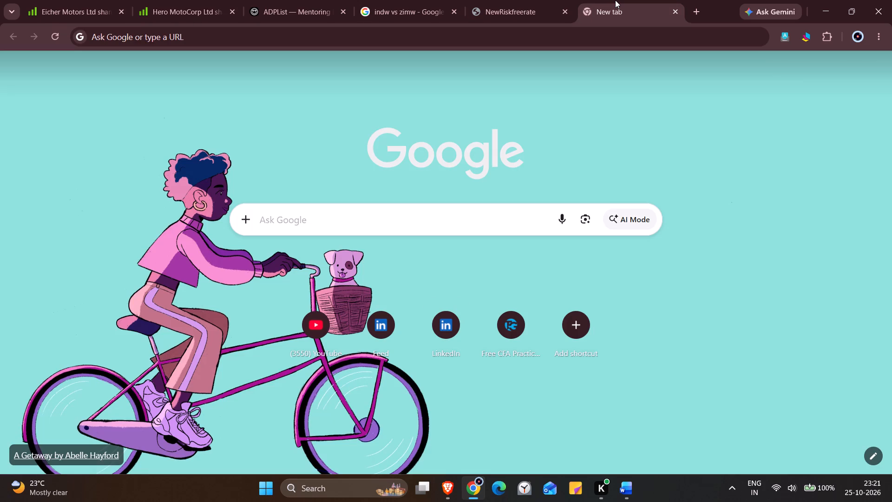
pyautogui.write('can')
pyautogui.press('space')
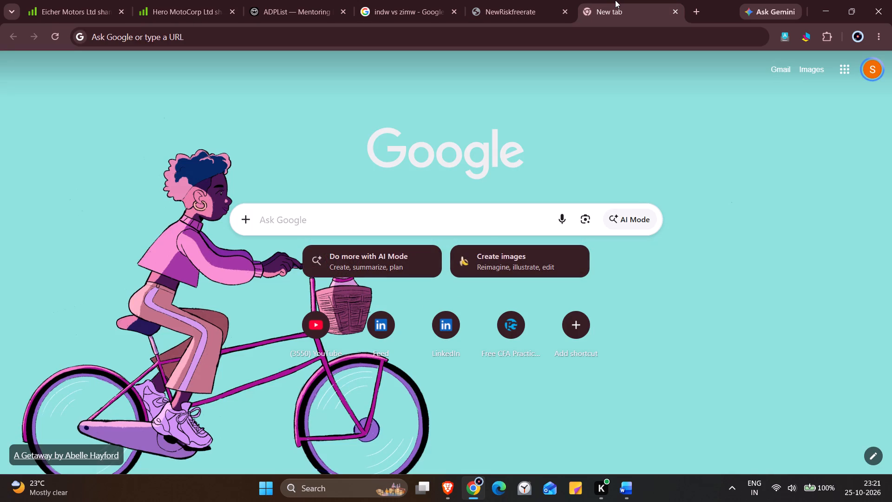
pyautogui.click(504, 40)
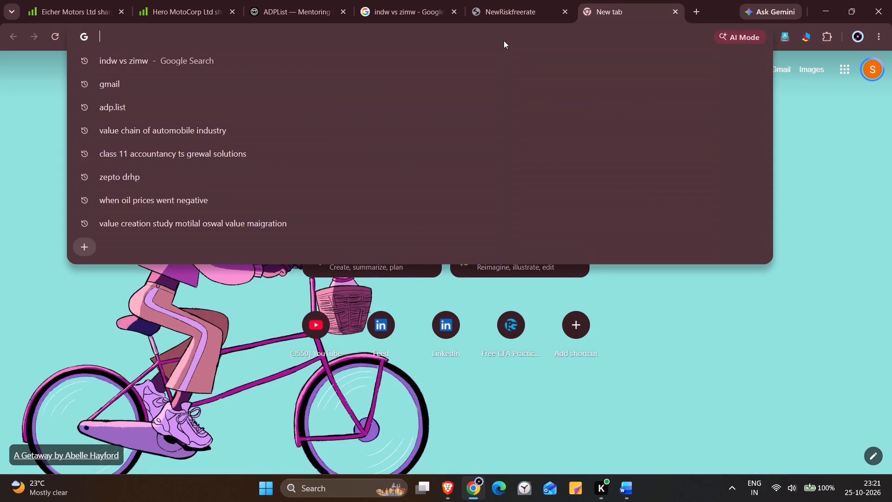
pyautogui.write('can')
pyautogui.press('space')
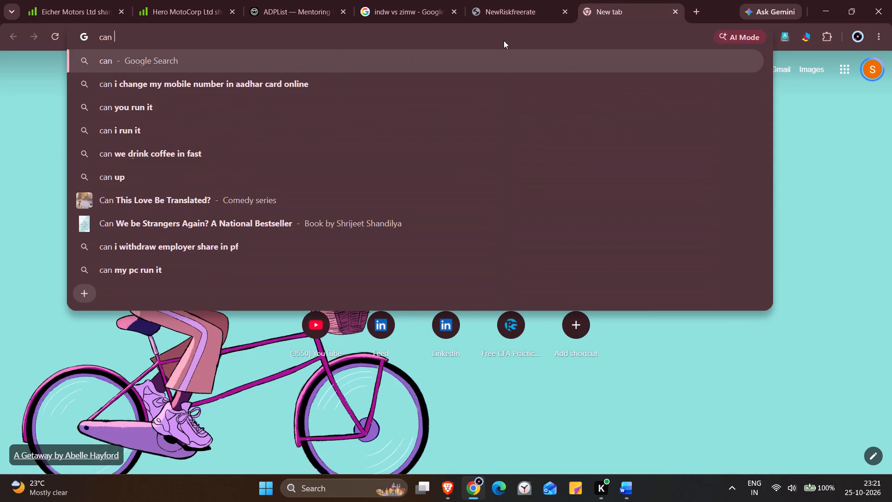
pyautogui.press('s')
pyautogui.press('BackSpace')
pyautogui.write('cash flow')
pyautogui.press('space')
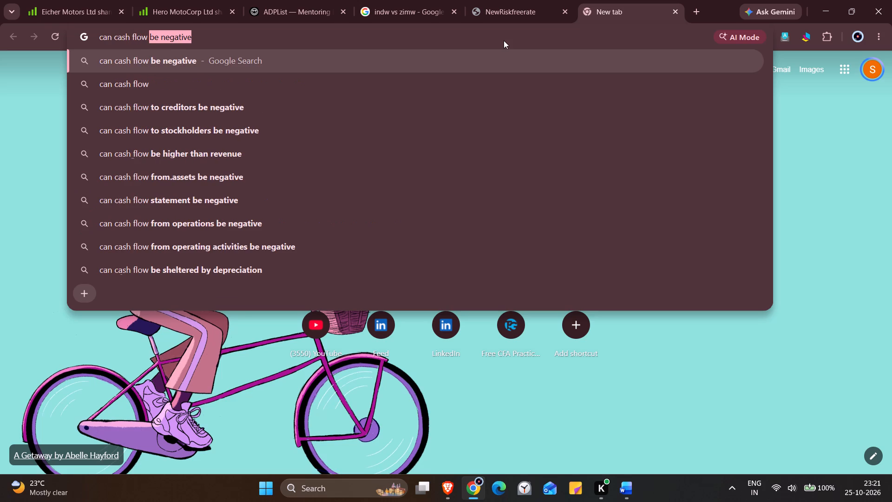
pyautogui.write('from operqting')
pyautogui.press('space')
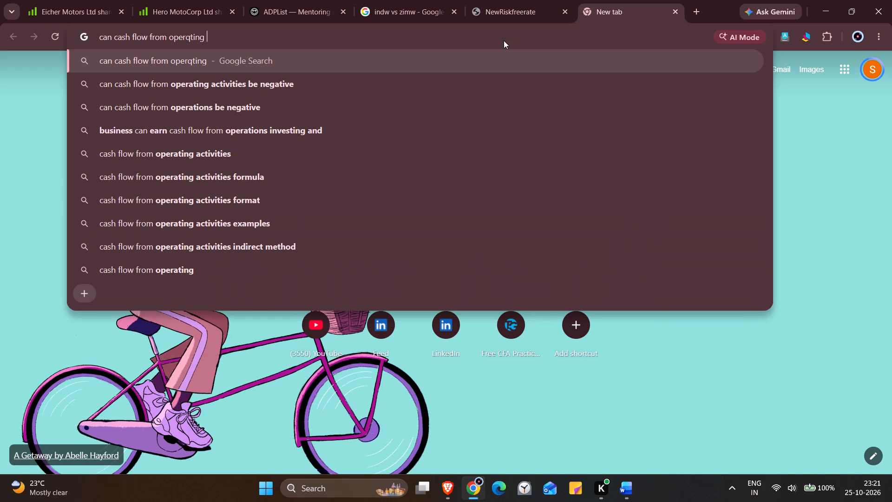
pyautogui.press('BackSpace')
pyautogui.press('BackSpace')
pyautogui.press('BackSpace')
pyautogui.press('BackSpace')
pyautogui.press('BackSpace')
pyautogui.press('BackSpace')
pyautogui.write('atri')
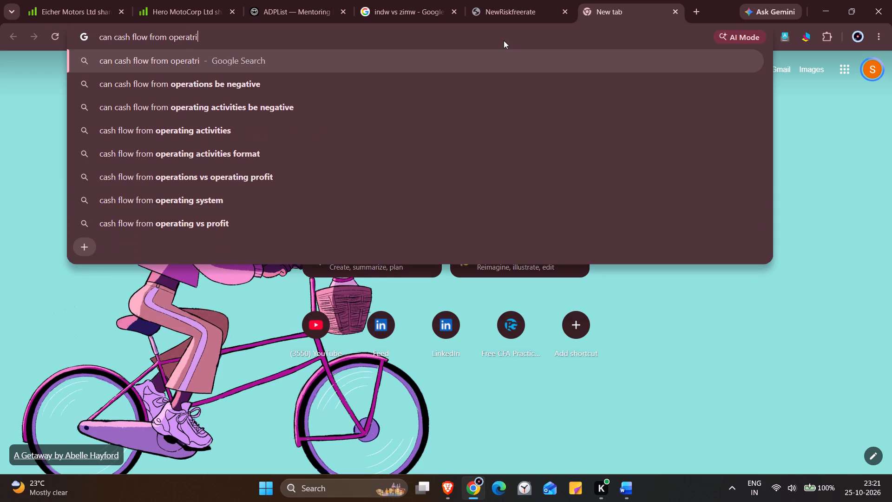
pyautogui.press('BackSpace')
pyautogui.press('BackSpace')
pyautogui.write('ing')
pyautogui.press('space')
pyautogui.write('acti')
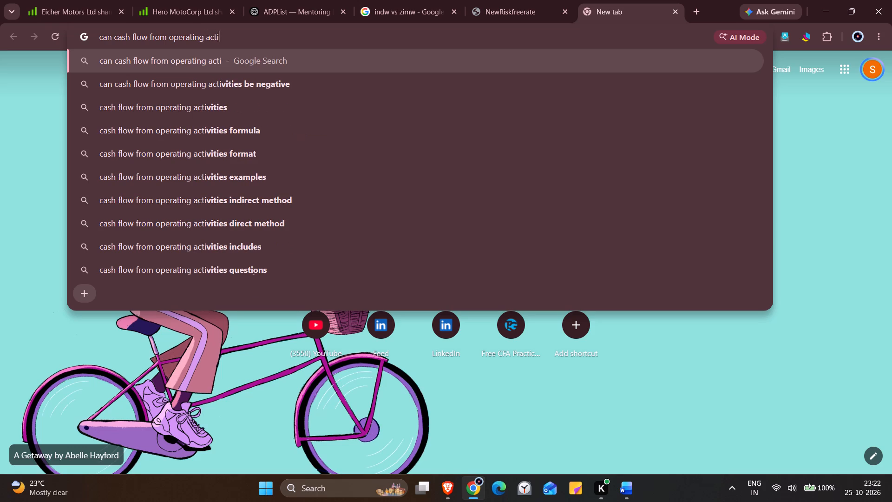
pyautogui.write('vities can be')
pyautogui.press('space')
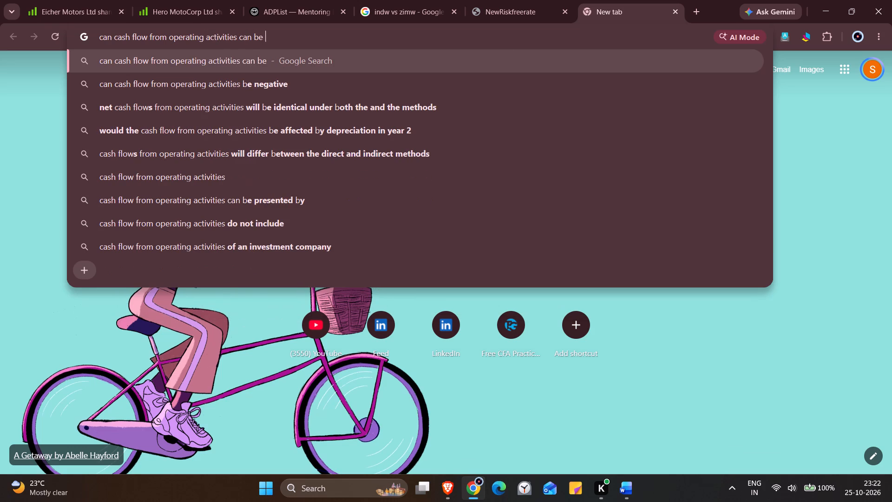
pyautogui.write('hig')
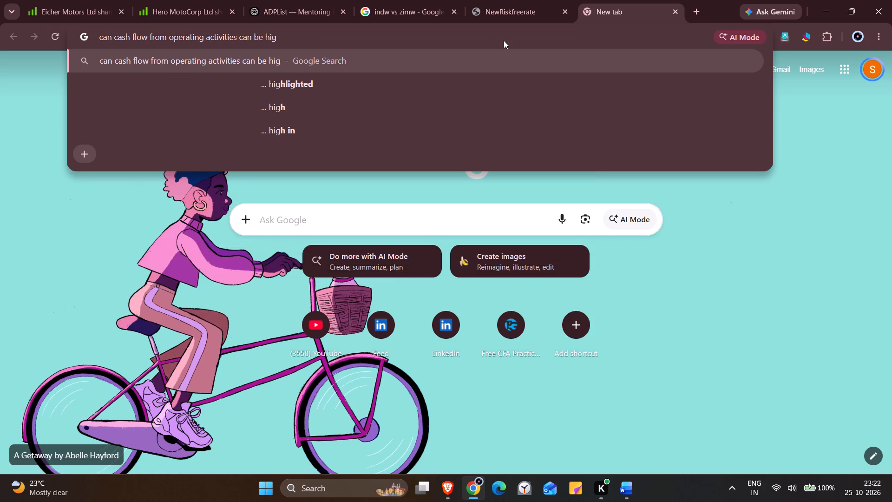
pyautogui.write('her')
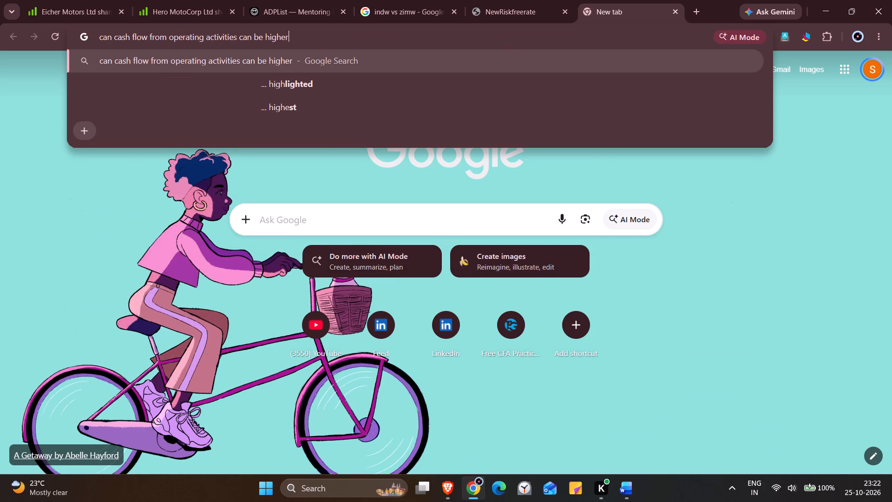
pyautogui.press('space')
pyautogui.write('thsn')
pyautogui.press('BackSpace')
pyautogui.press('BackSpace')
pyautogui.write('an')
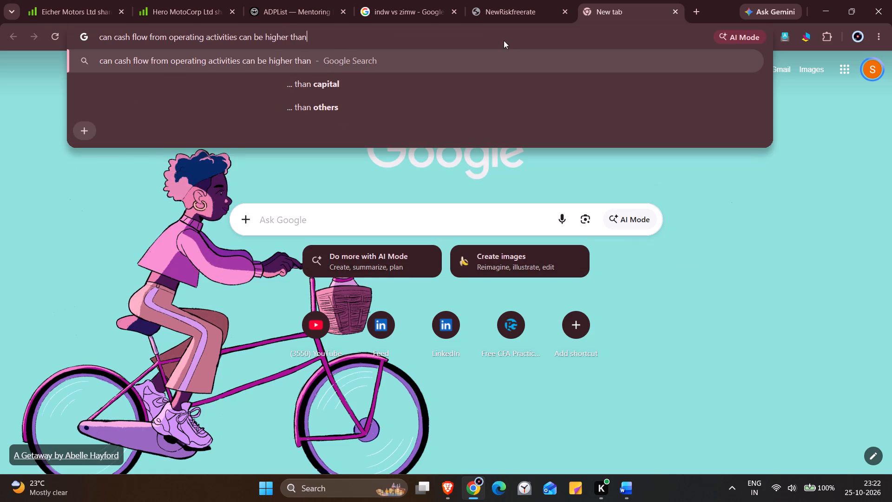
pyautogui.press('space')
pyautogui.write('the net pro')
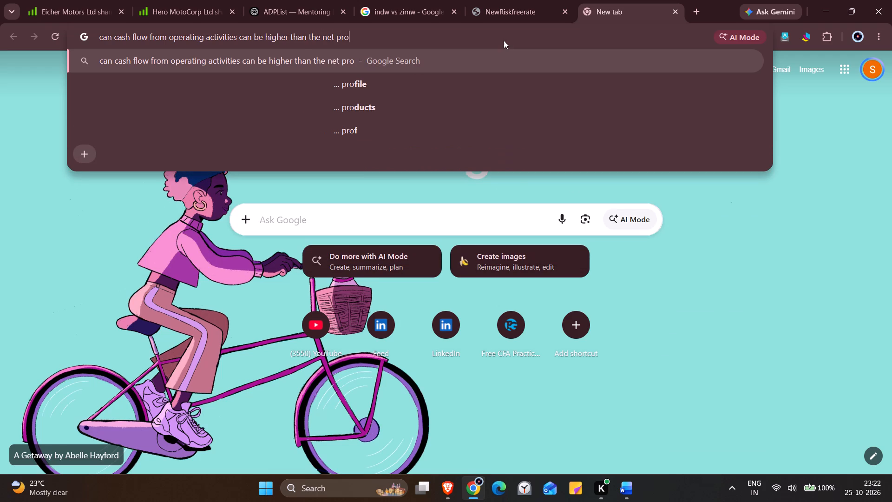
pyautogui.write('fit')
pyautogui.press('space')
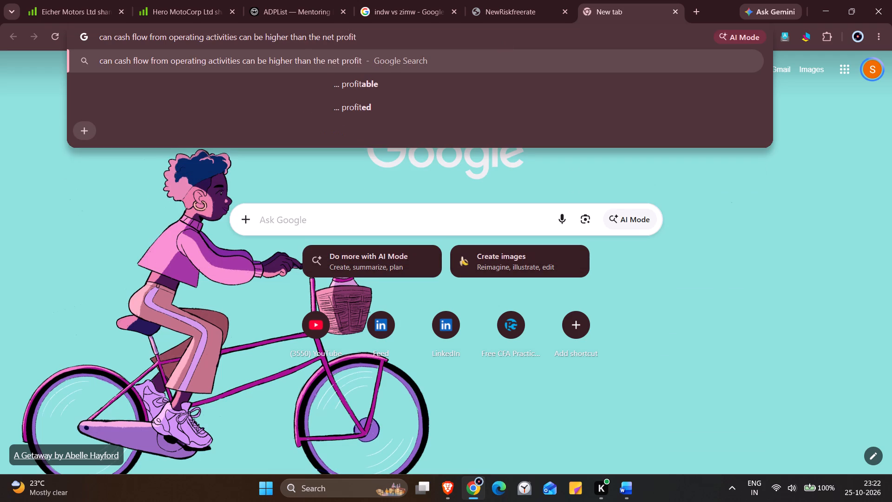
pyautogui.press('Return')
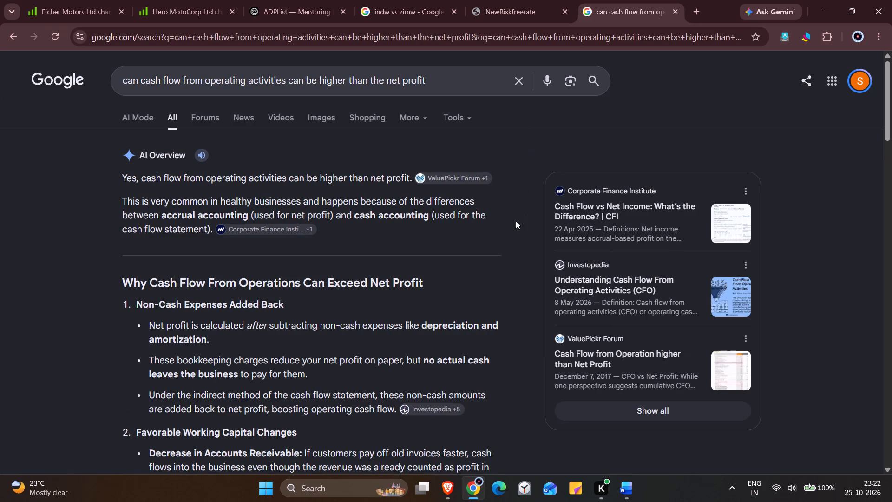
pyautogui.scroll(-1, 527, 269)
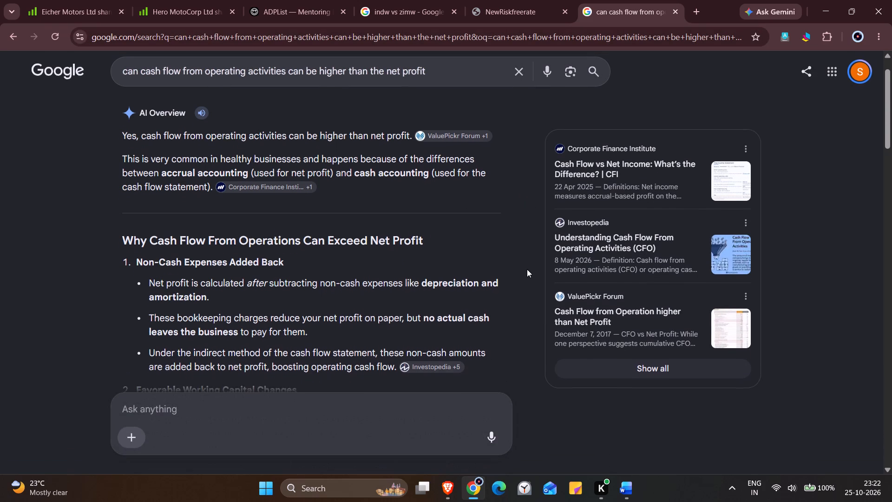
pyautogui.scroll(-2, 527, 269)
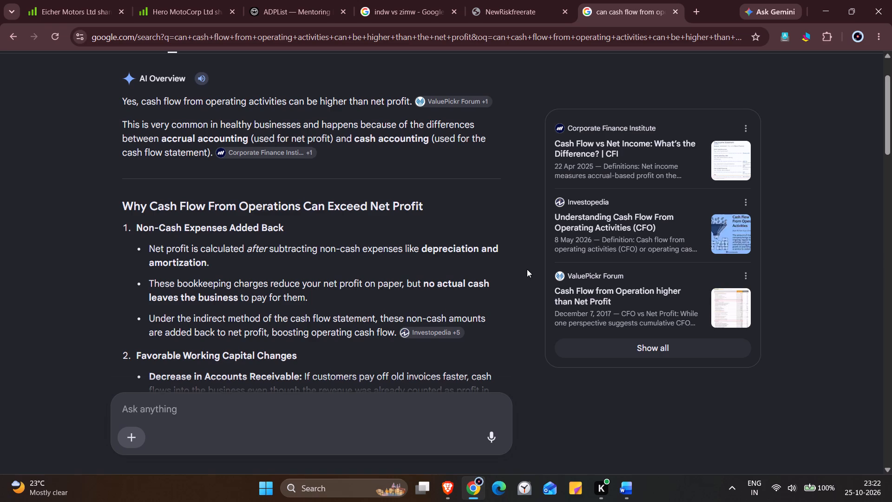
pyautogui.scroll(-1, 527, 269)
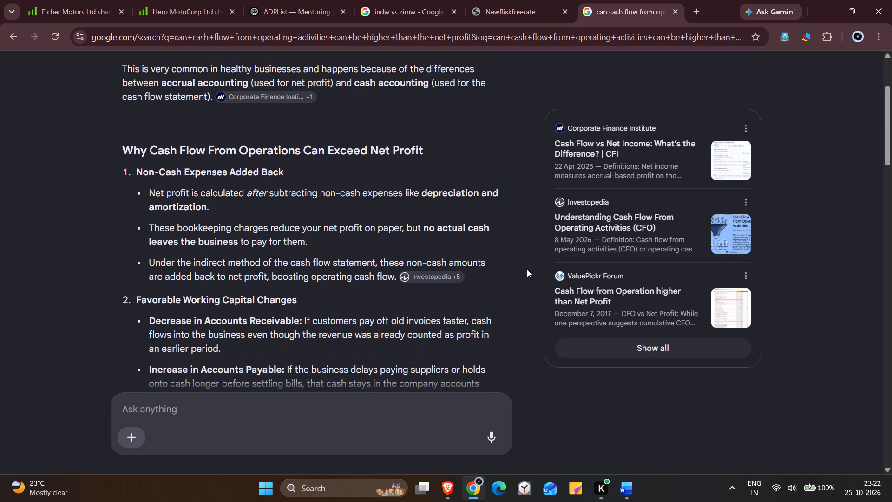
pyautogui.scroll(-4, 527, 269)
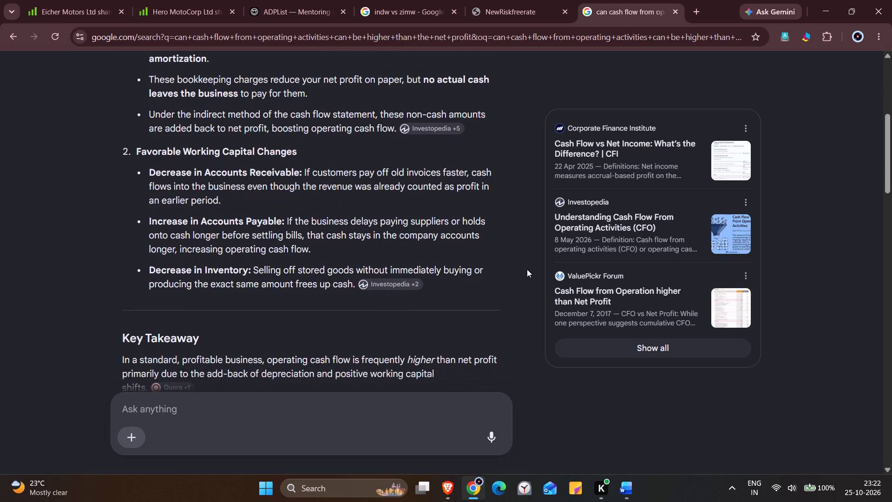
# Expand Cash from Operating Activity in Hero MotoCorp's Screener Cash Flows table and examine its breakdown alongside the Balance Sheet and Ratios tables.
pyautogui.click(184, 4)
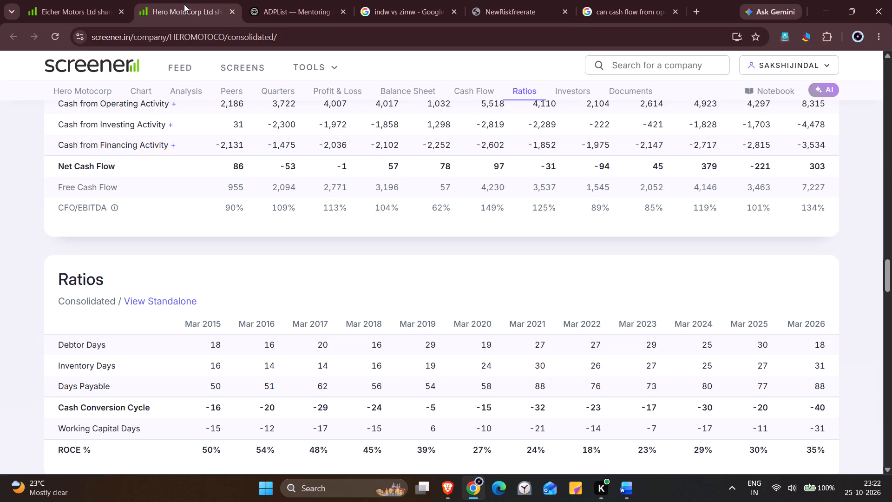
pyautogui.scroll(1, 538, 262)
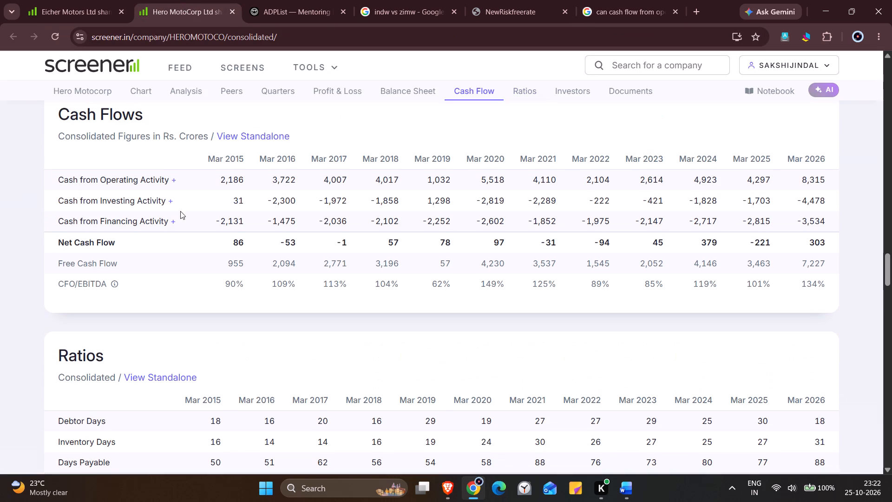
pyautogui.click(173, 181)
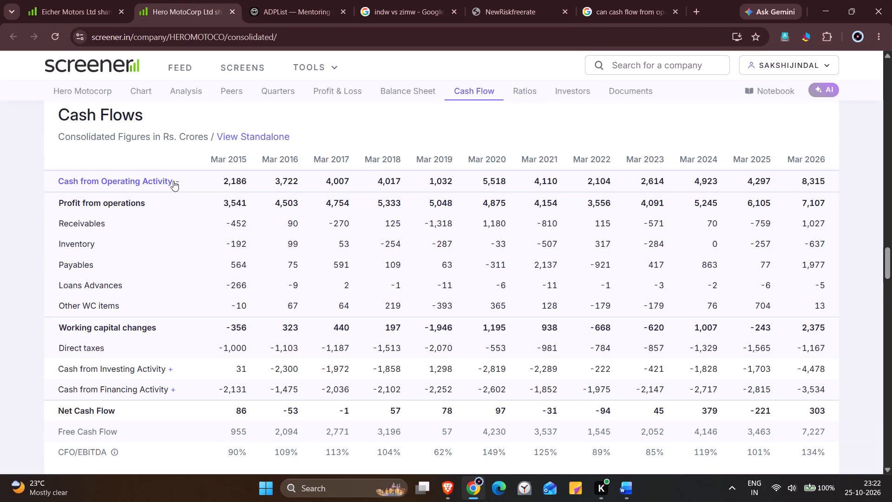
pyautogui.scroll(-1, 222, 318)
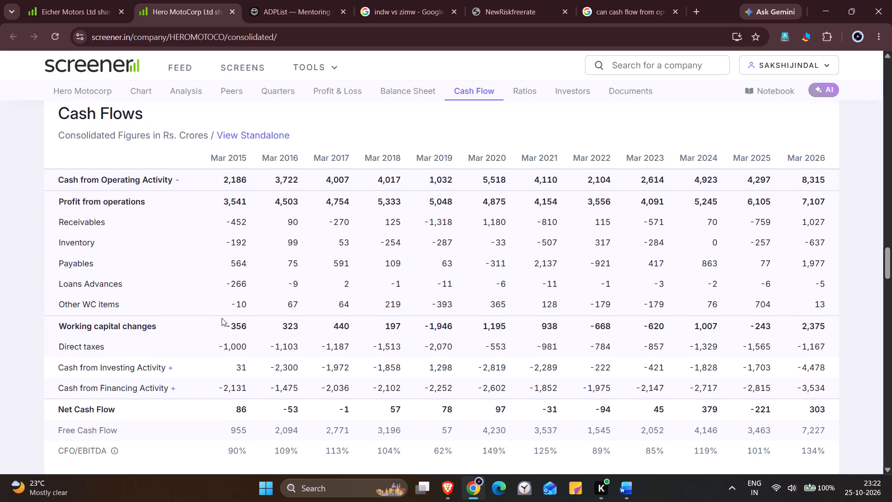
pyautogui.scroll(-1, 222, 318)
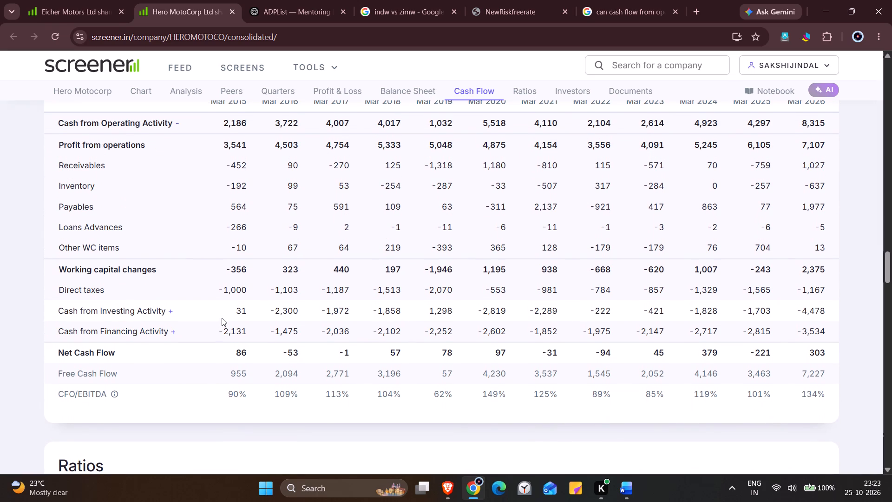
pyautogui.scroll(1, 222, 318)
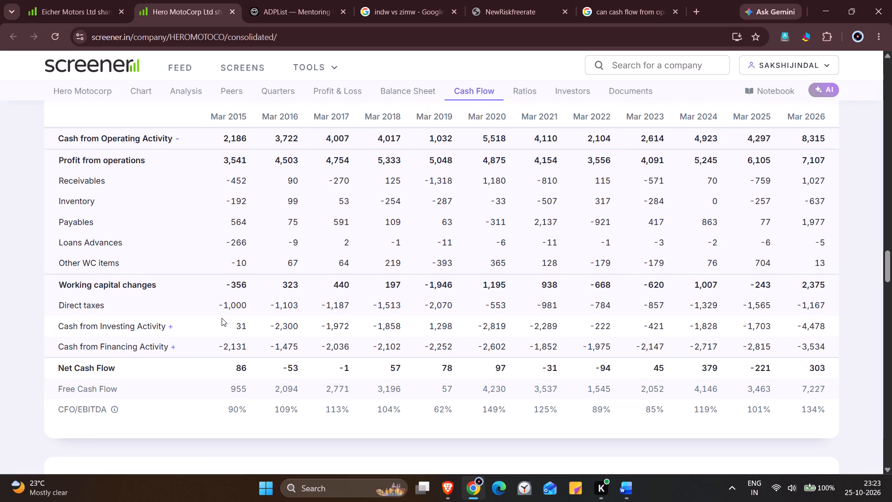
pyautogui.scroll(4, 222, 318)
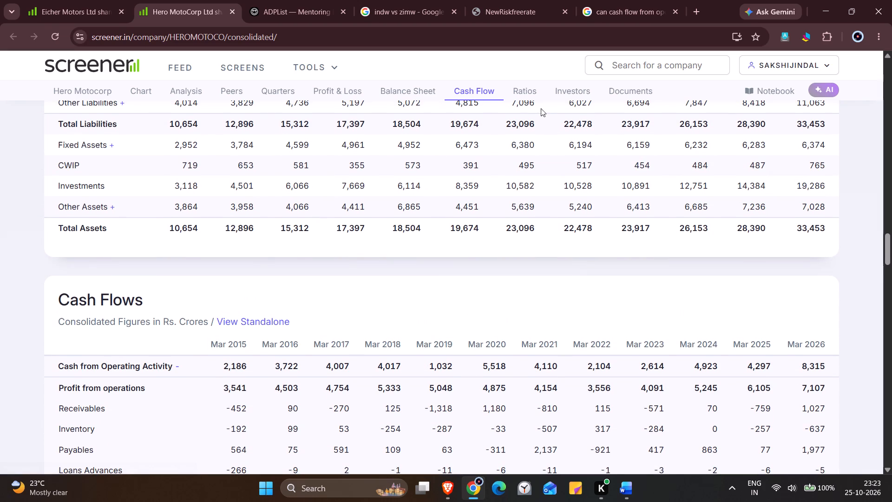
pyautogui.scroll(-6, 477, 337)
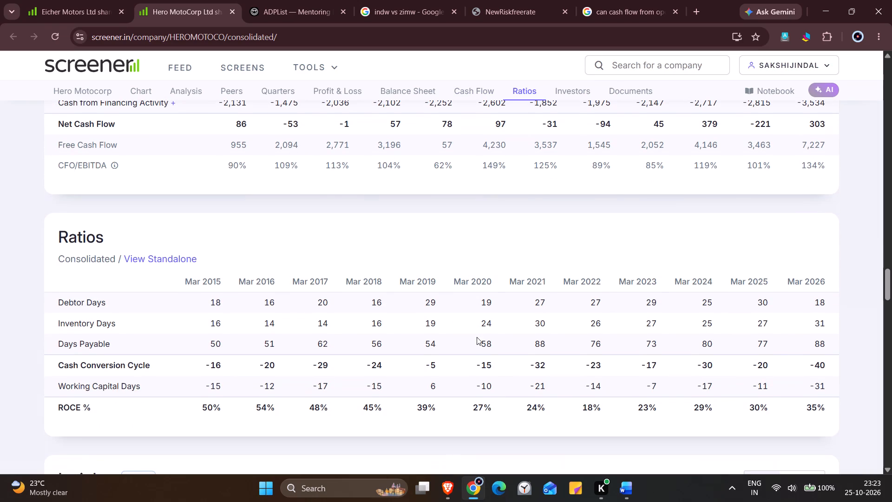
pyautogui.scroll(-3, 477, 337)
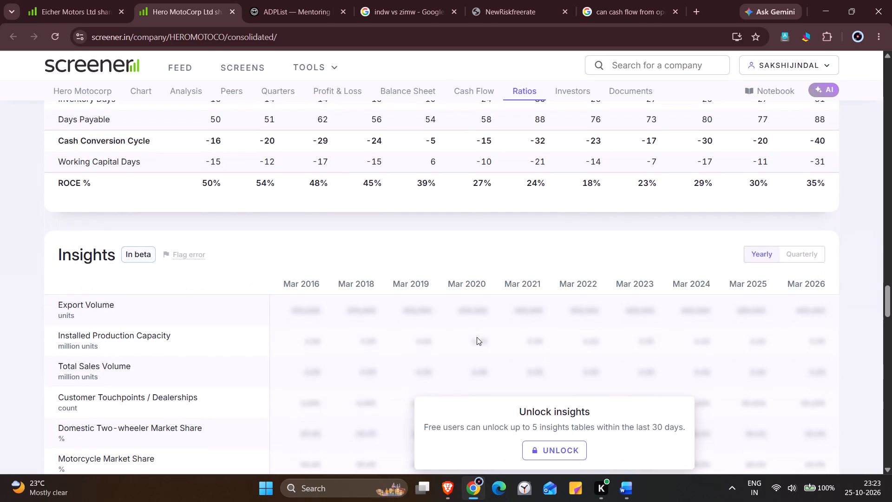
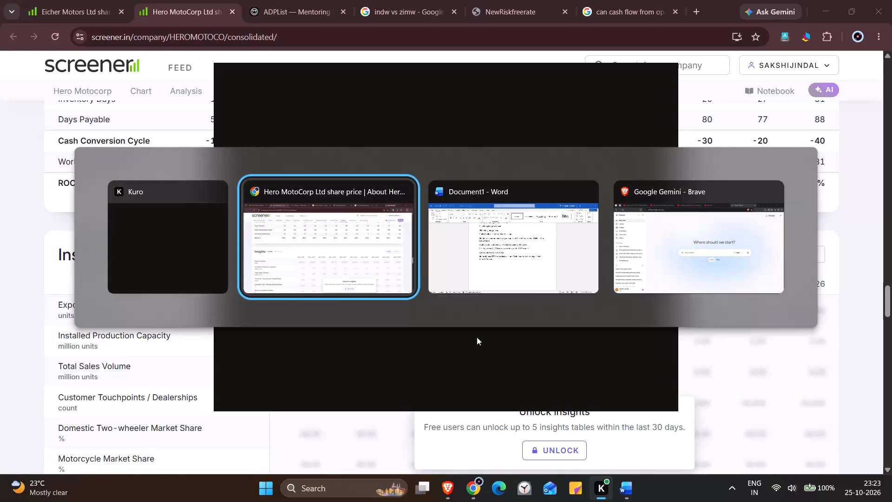
# Open the Regulation 74(5) compliance certificate from Hero MotoCorp's Documents section in Screener and read both pages.
pyautogui.scroll(-4, 477, 337)
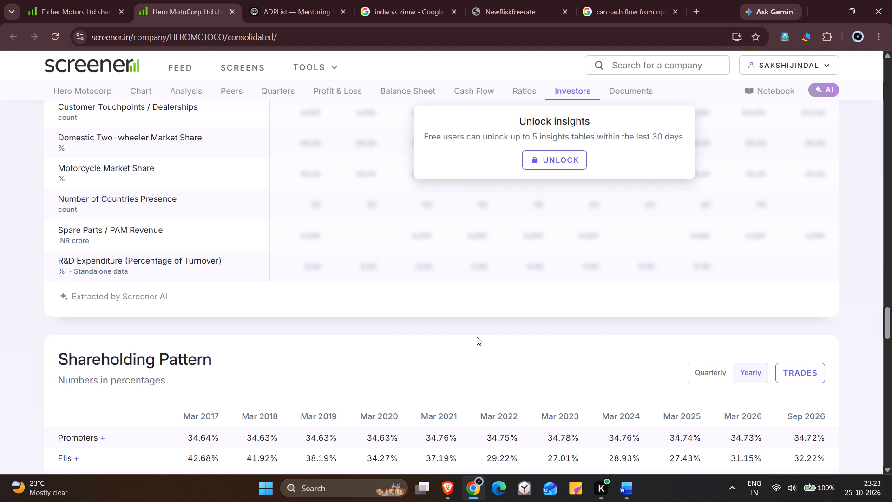
pyautogui.click(626, 87)
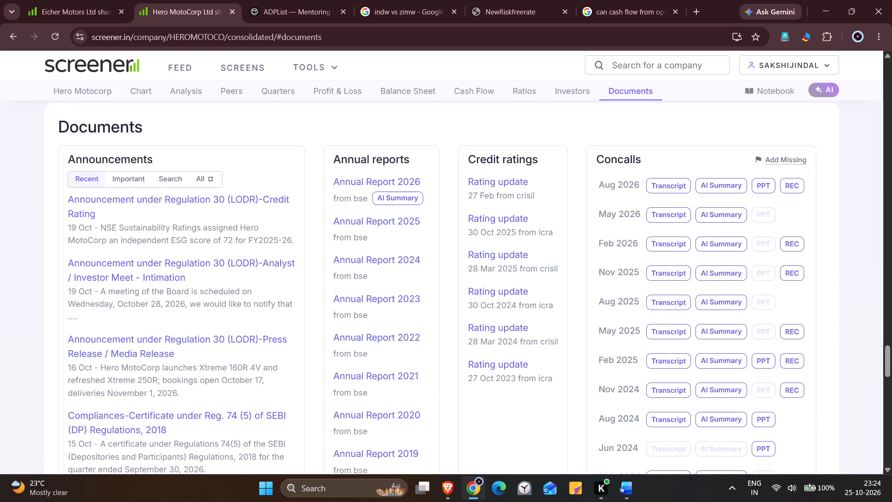
pyautogui.scroll(-2, 336, 236)
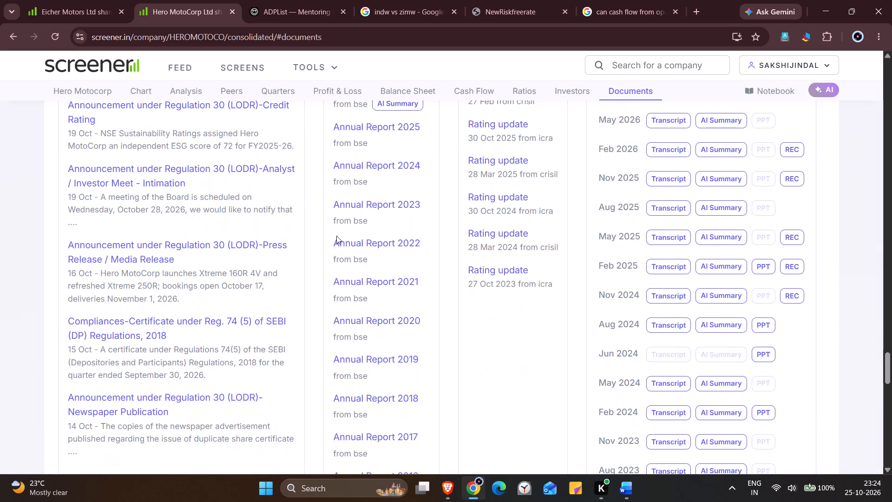
pyautogui.click(149, 319)
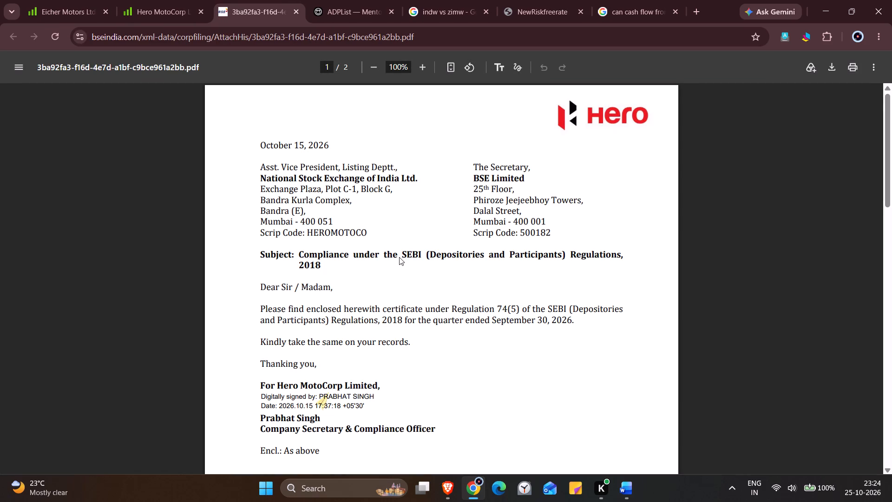
pyautogui.scroll(-2, 399, 257)
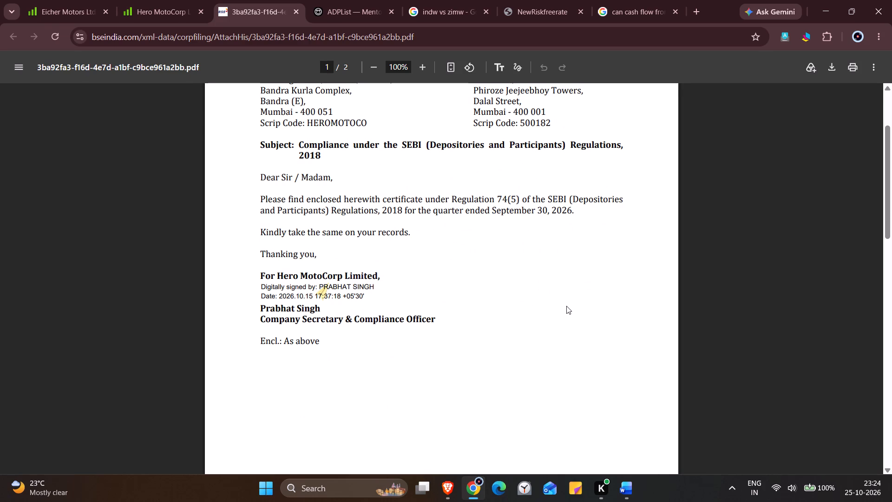
pyautogui.scroll(-9, 566, 306)
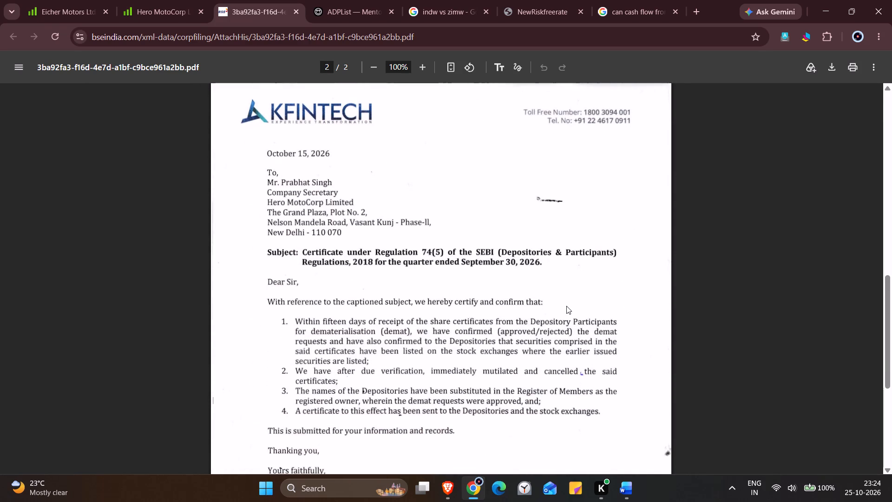
pyautogui.scroll(-1, 671, 324)
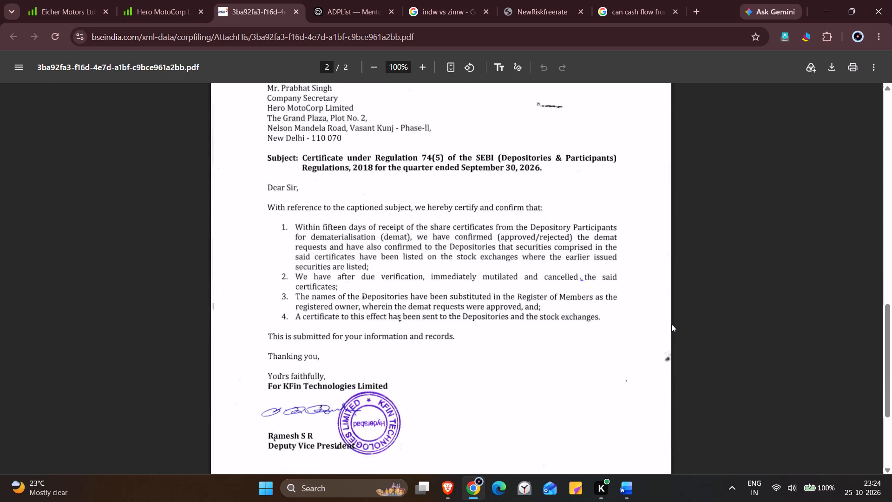
pyautogui.scroll(-1, 671, 324)
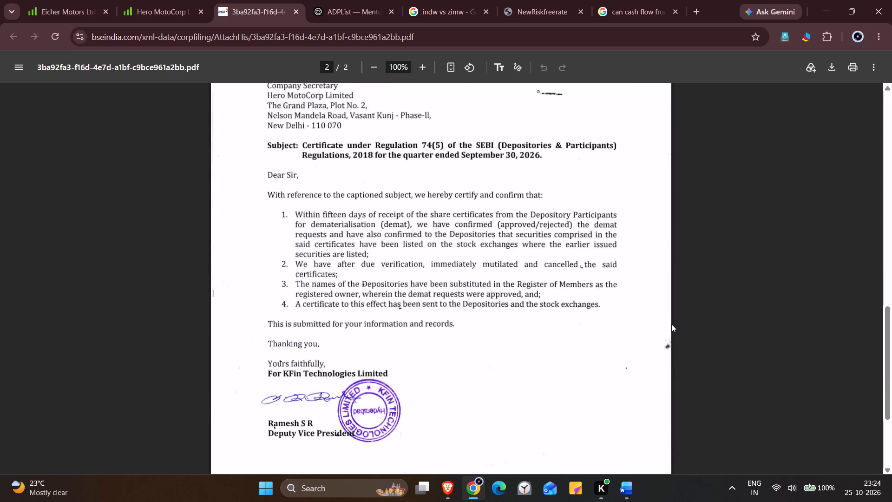
pyautogui.scroll(-1, 671, 324)
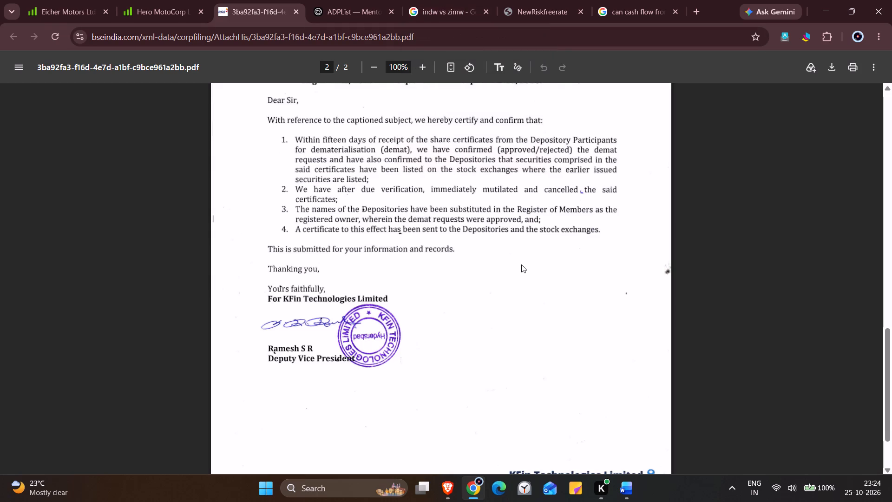
# Switch to Word, end the cash flow sentence with a full stop and add the line "Looks like a healthy company.".
pyautogui.click(621, 489)
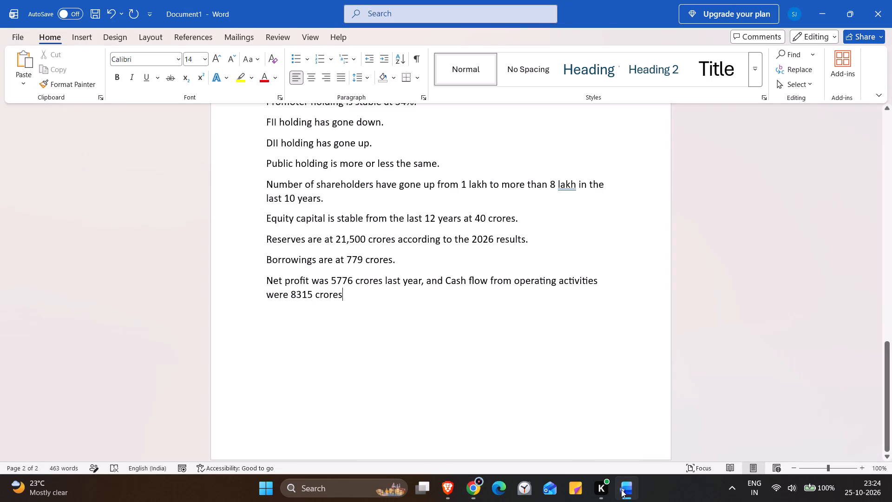
pyautogui.press('.')
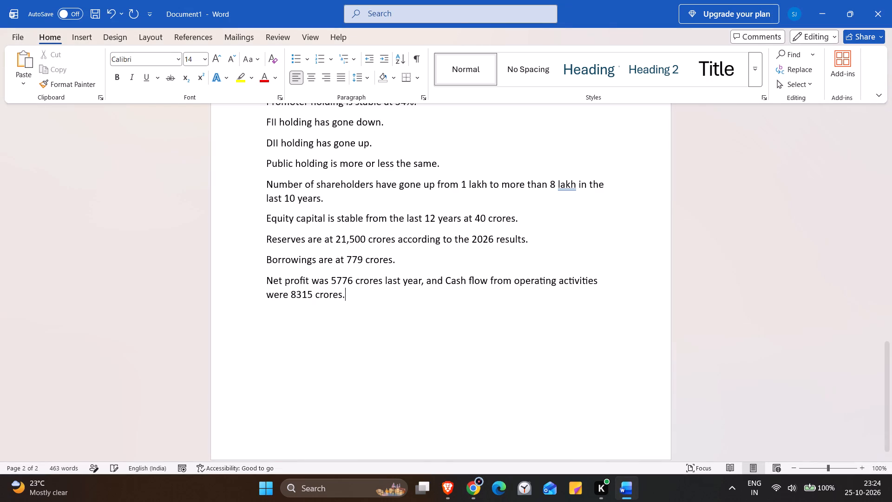
pyautogui.press('Return')
pyautogui.write('Looks like')
pyautogui.press('space')
pyautogui.write('a health')
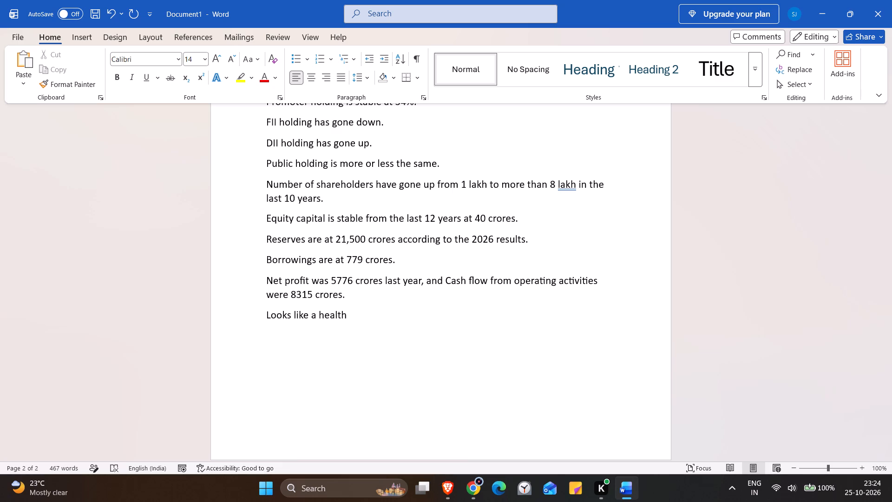
pyautogui.write('y')
pyautogui.press('space')
pyautogui.write('company')
pyautogui.write('.')
pyautogui.press('space')
pyautogui.write('Th')
pyautogui.press('BackSpace')
pyautogui.press('BackSpace')
# Add a new line reading "Their Cash flow from operating activities are more than the net profit.".
pyautogui.press('Return')
pyautogui.write('Thei')
pyautogui.write('r')
pyautogui.press('space')
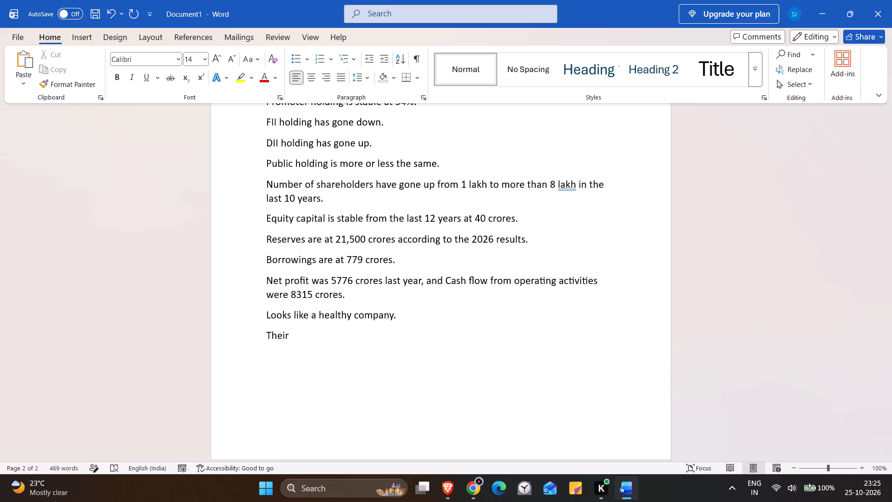
pyautogui.write('CFO')
pyautogui.press('space')
pyautogui.press('BackSpace')
pyautogui.press('BackSpace')
pyautogui.press('BackSpace')
pyautogui.write('ash flow from operari=')
pyautogui.press('BackSpace')
pyautogui.press('BackSpace')
pyautogui.press('BackSpace')
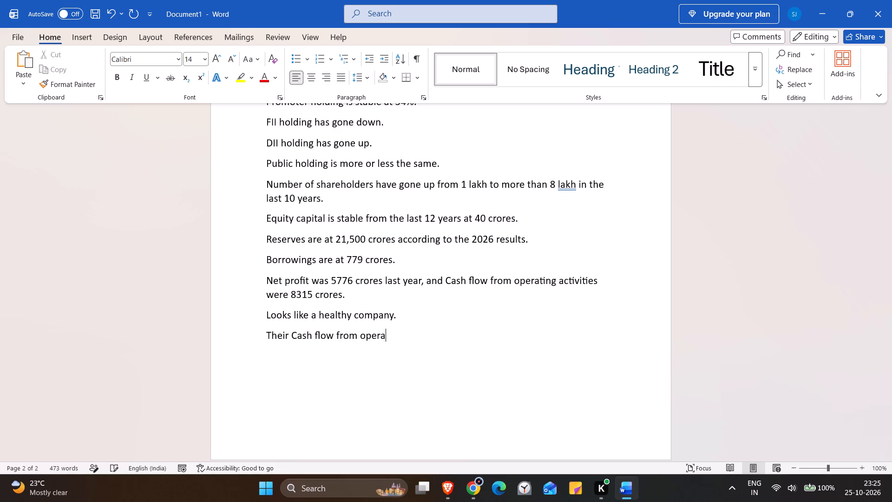
pyautogui.write('ting')
pyautogui.press('space')
pyautogui.write('acti')
pyautogui.write('vities')
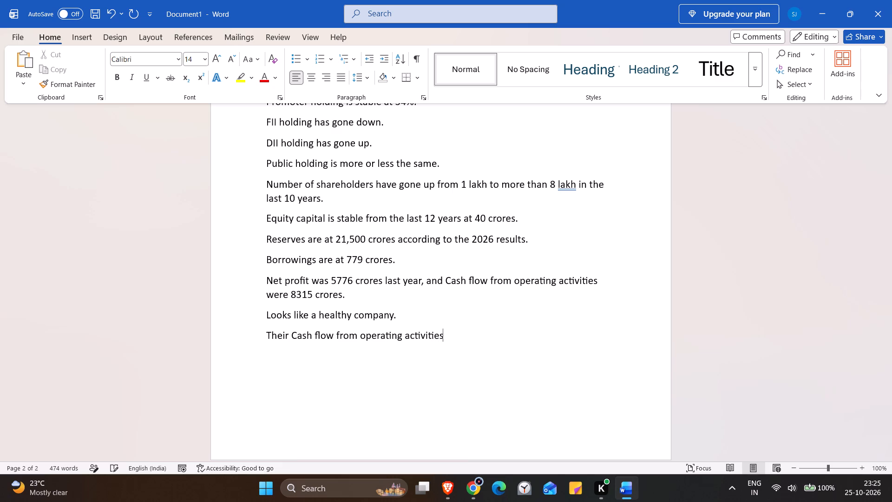
pyautogui.press('space')
pyautogui.write('are')
pyautogui.press('space')
pyautogui.write('more than')
pyautogui.press('space')
pyautogui.write('the')
pyautogui.press('space')
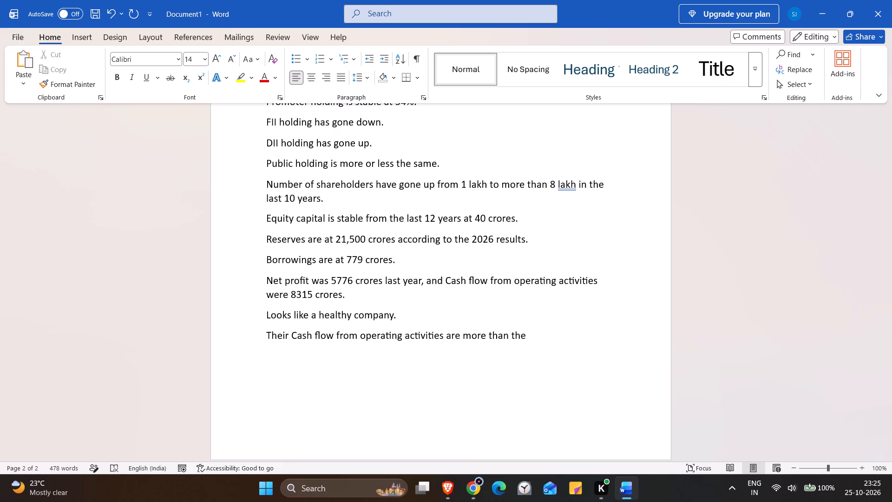
pyautogui.write('net profit')
pyautogui.press(',')
pyautogui.press('Return')
pyautogui.press('BackSpace')
pyautogui.press('BackSpace')
pyautogui.press('.')
# Return to Screener's Documents section in Chrome, open the 27 Feb Crisil rating update and skim the rating rationale.
pyautogui.hotkey('alt', 'Tab')
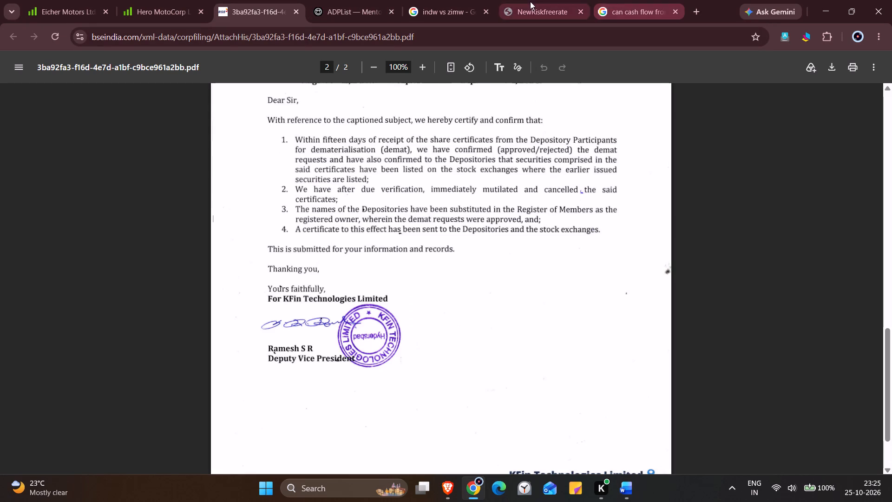
pyautogui.click(168, 0)
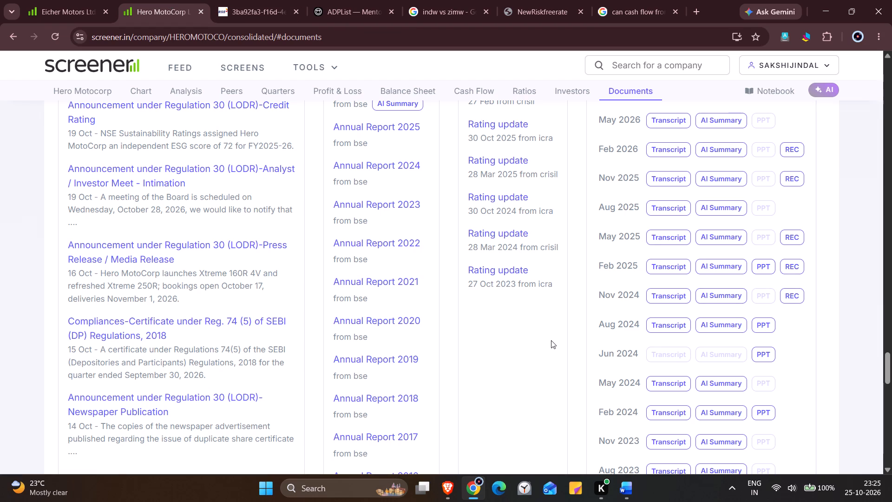
pyautogui.scroll(1, 517, 280)
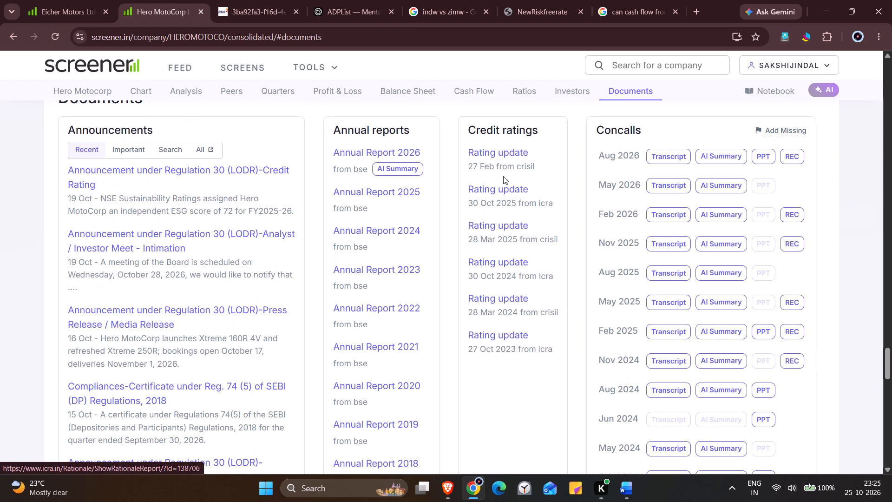
pyautogui.click(498, 148)
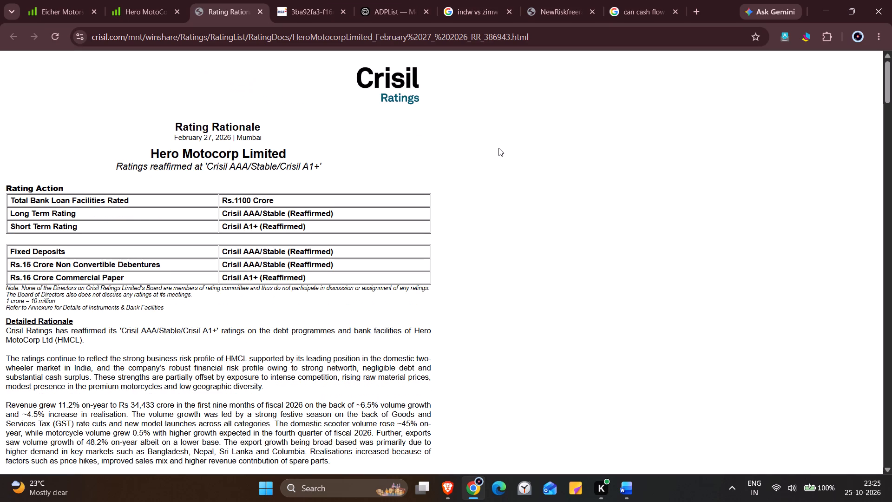
pyautogui.scroll(-1, 498, 148)
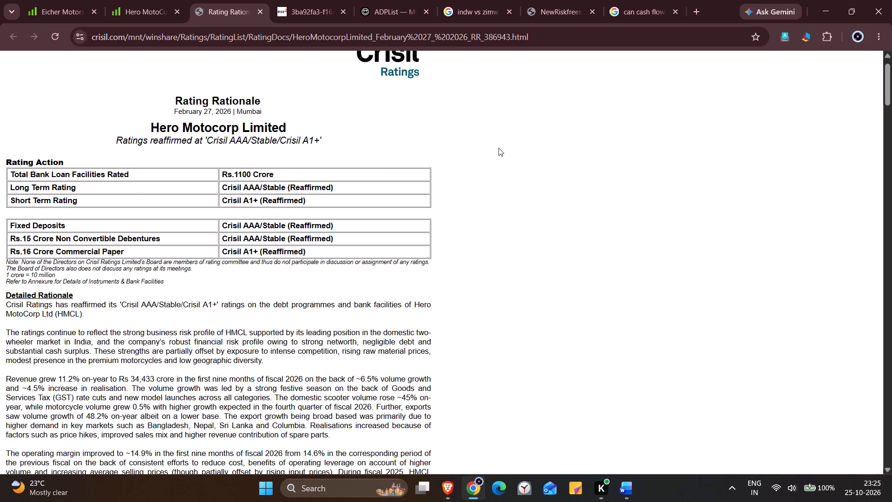
pyautogui.scroll(-5, 498, 148)
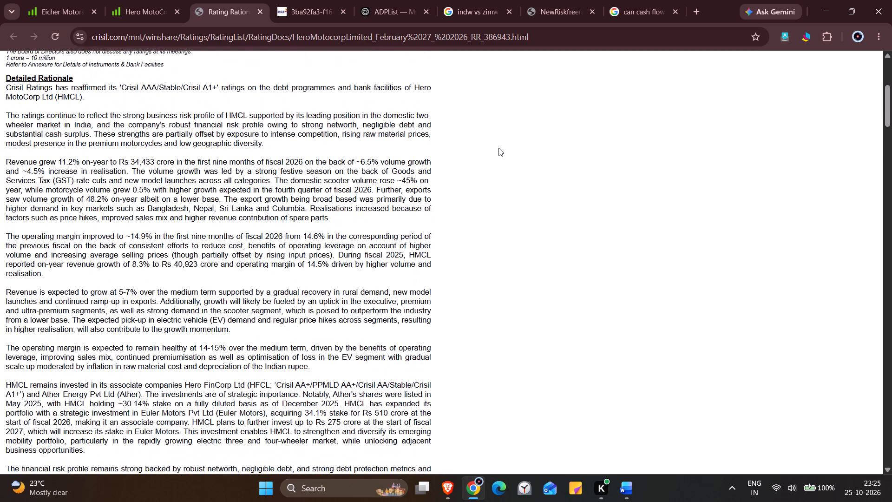
pyautogui.scroll(-18, 498, 148)
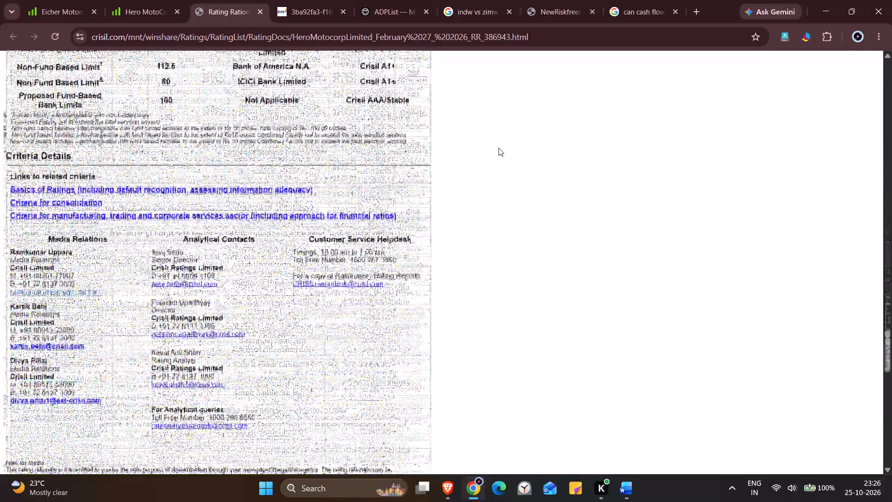
pyautogui.scroll(-1, 498, 148)
# Switch to the NewRiskfreerate PDF and read the section on why riskfree rates matter, including Figure 2.
pyautogui.click(571, 0)
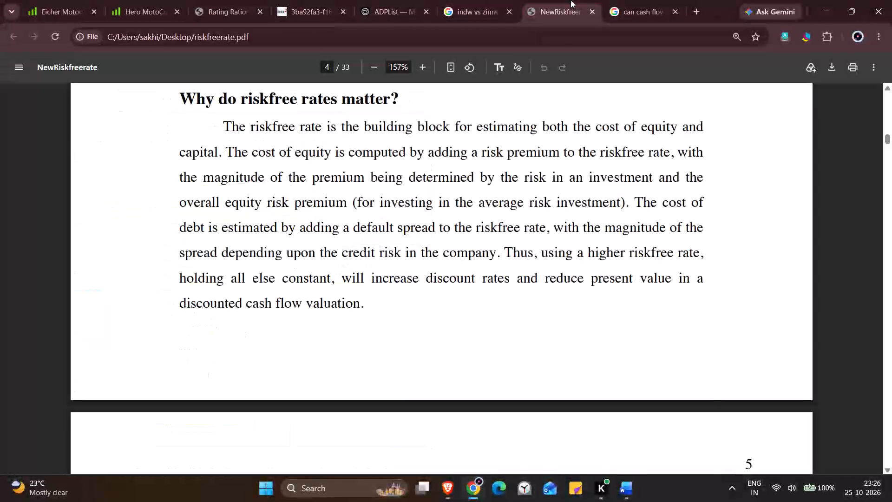
pyautogui.scroll(-5, 539, 312)
pyautogui.scroll(1, 539, 312)
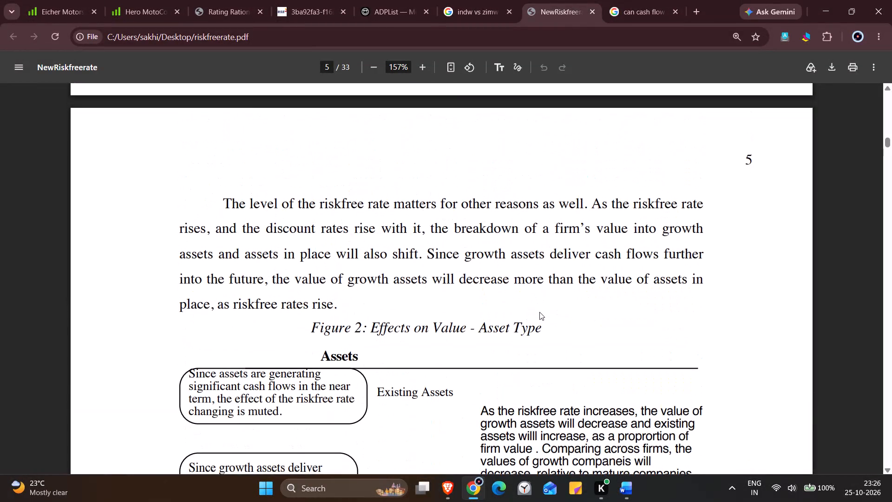
pyautogui.scroll(1, 539, 312)
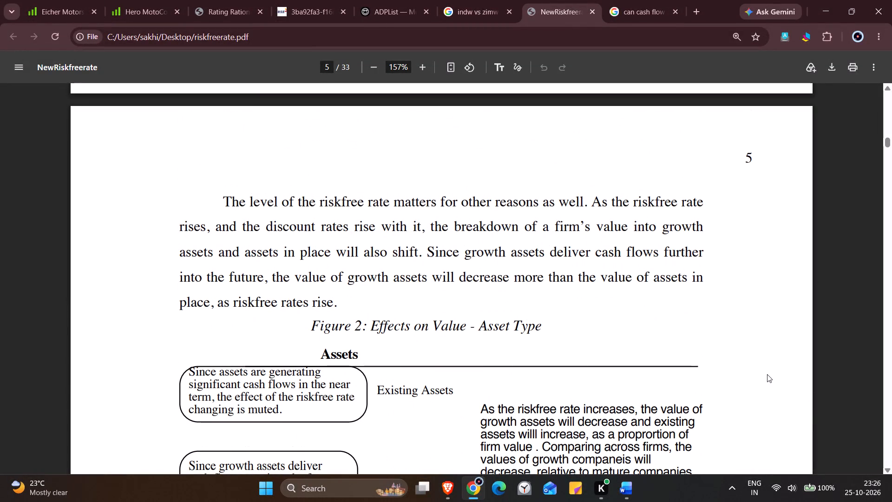
pyautogui.scroll(-2, 767, 374)
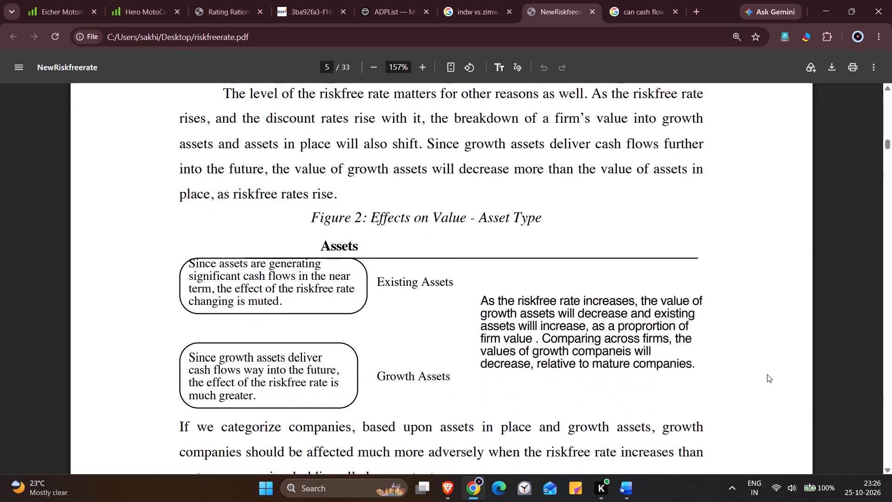
pyautogui.scroll(-1, 767, 374)
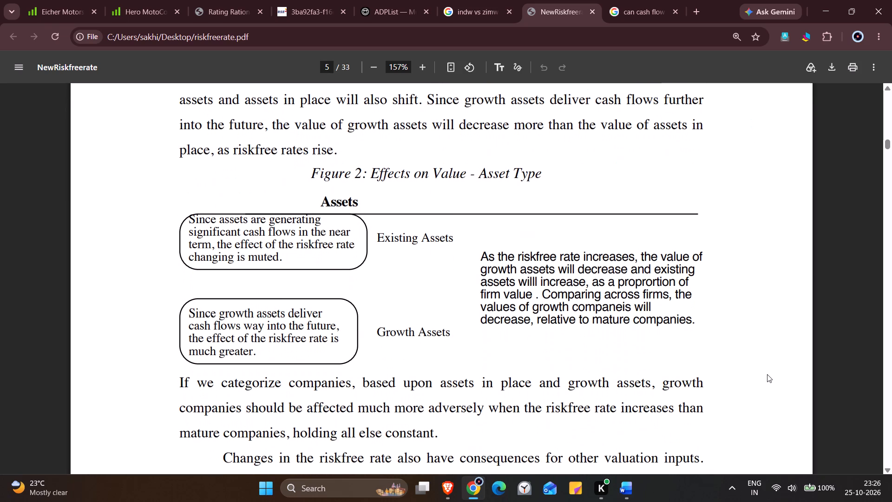